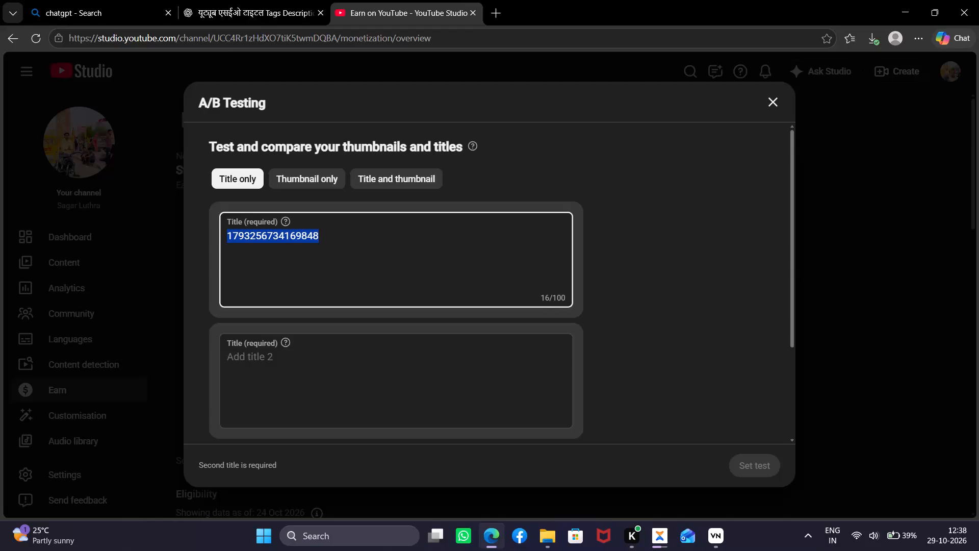
# Replace the first A/B test title with the copied "My Motovlogging Setup 2026 | DJI Action 6, BluArmor C40 & All Gear Revealed!" including its emojis.
pyautogui.hotkey('ctrl', 'v')
# Enter "Best Motovlogging Setup In World" as the second title and set the title-only A/B test.
pyautogui.click(351, 358)
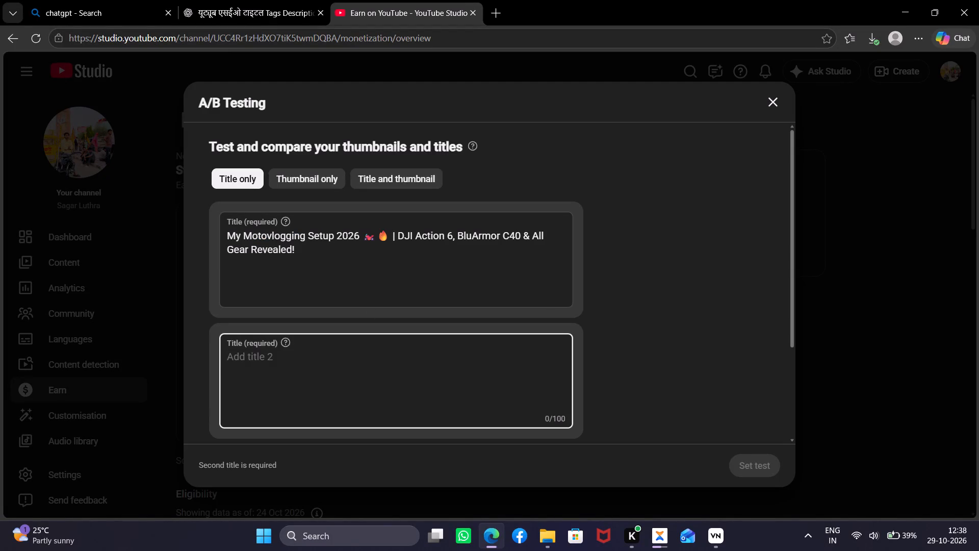
pyautogui.write('Best')
pyautogui.press('space')
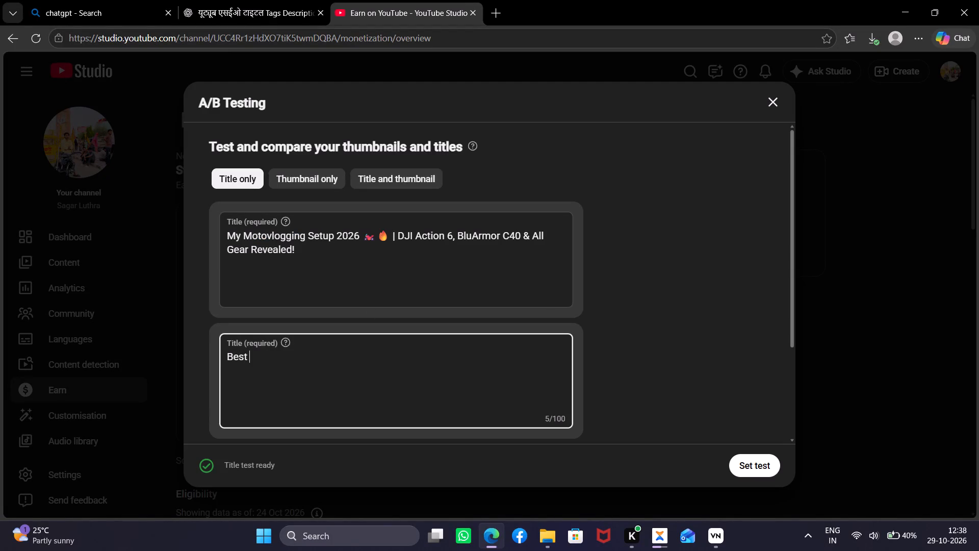
pyautogui.write('Motovlogging')
pyautogui.press('space')
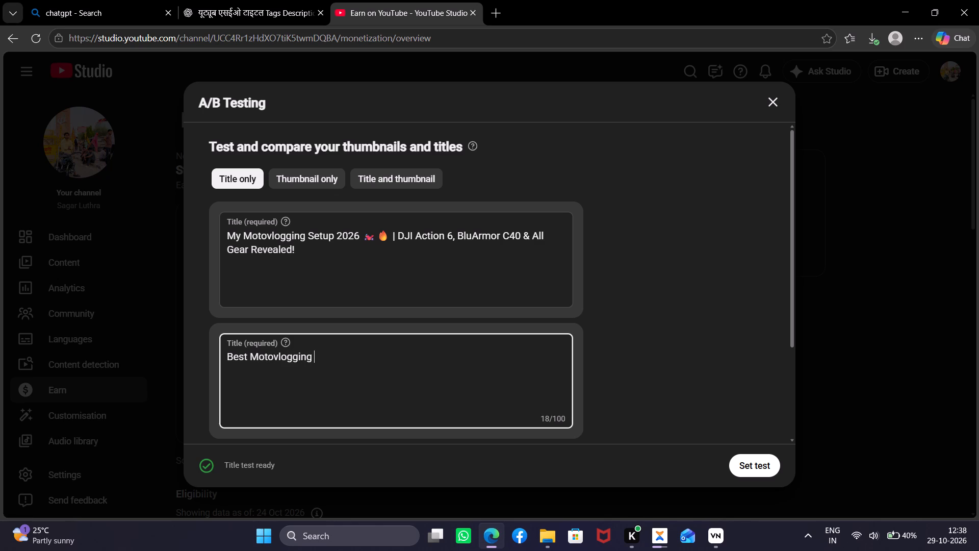
pyautogui.write('Setup')
pyautogui.press('space')
pyautogui.write('In')
pyautogui.press('space')
pyautogui.write('World')
pyautogui.press('space')
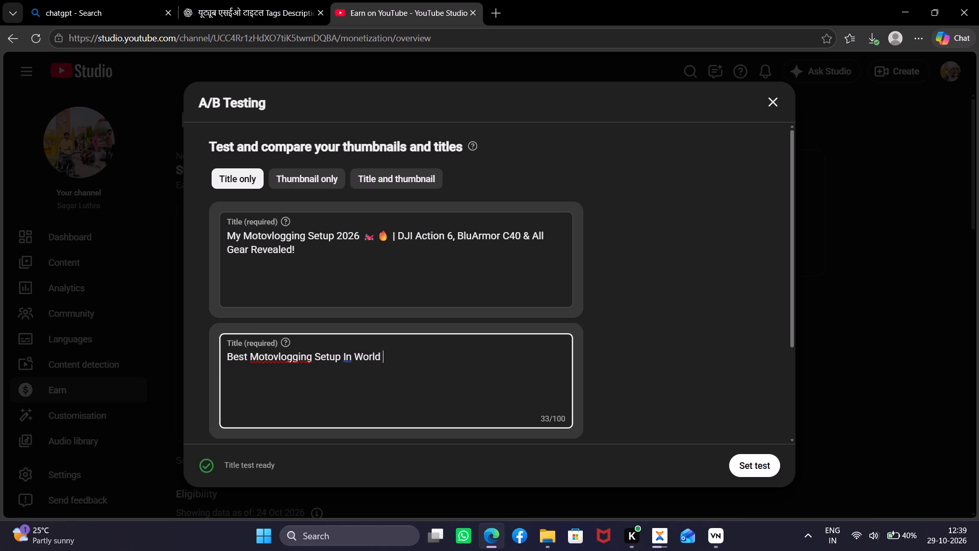
pyautogui.scroll(-2, 362, 340)
pyautogui.scroll(-1, 462, 335)
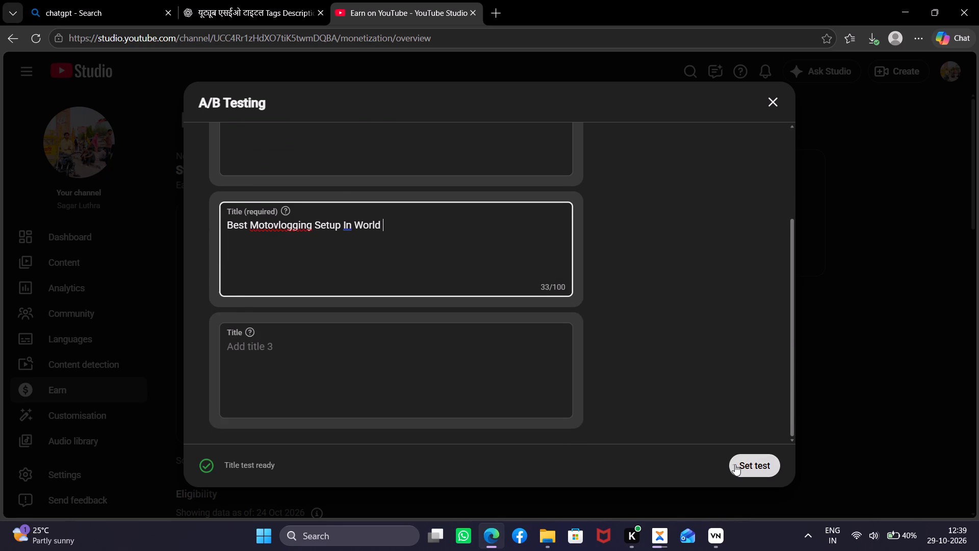
pyautogui.click(739, 464)
# Copy the YouTube description from the ChatGPT conversation and paste it into the video description above "What this channel is all about:".
pyautogui.scroll(-2, 349, 290)
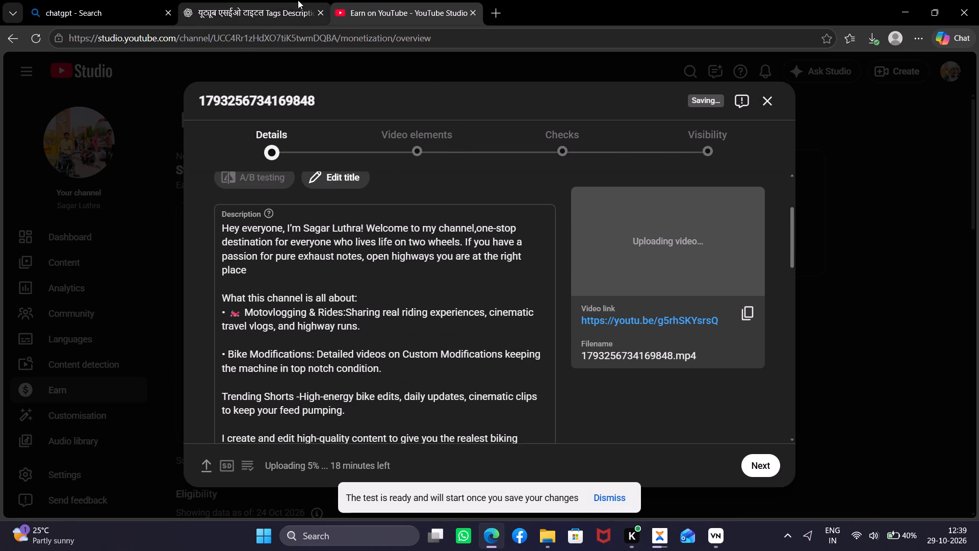
pyautogui.click(281, 6)
pyautogui.scroll(-3, 607, 255)
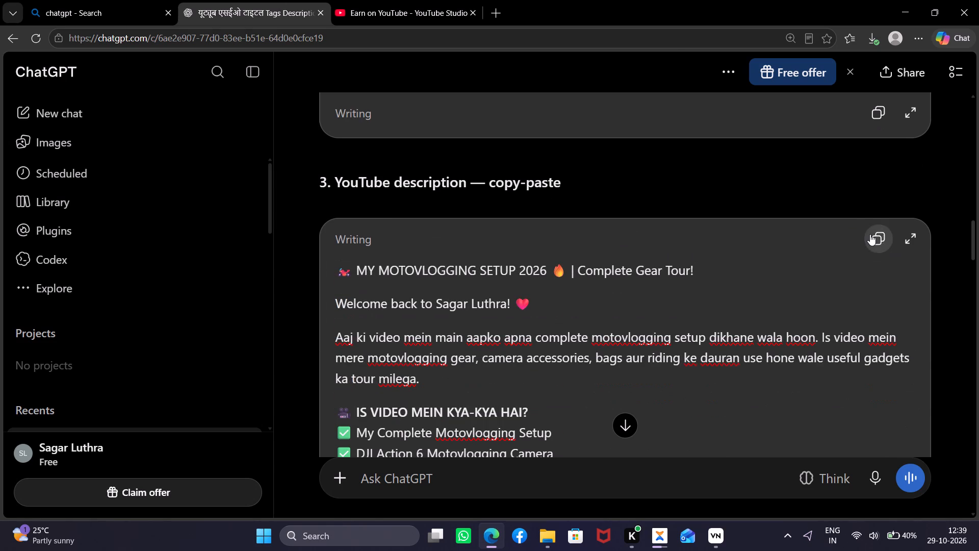
pyautogui.click(870, 234)
pyautogui.click(418, 8)
pyautogui.scroll(-2, 330, 309)
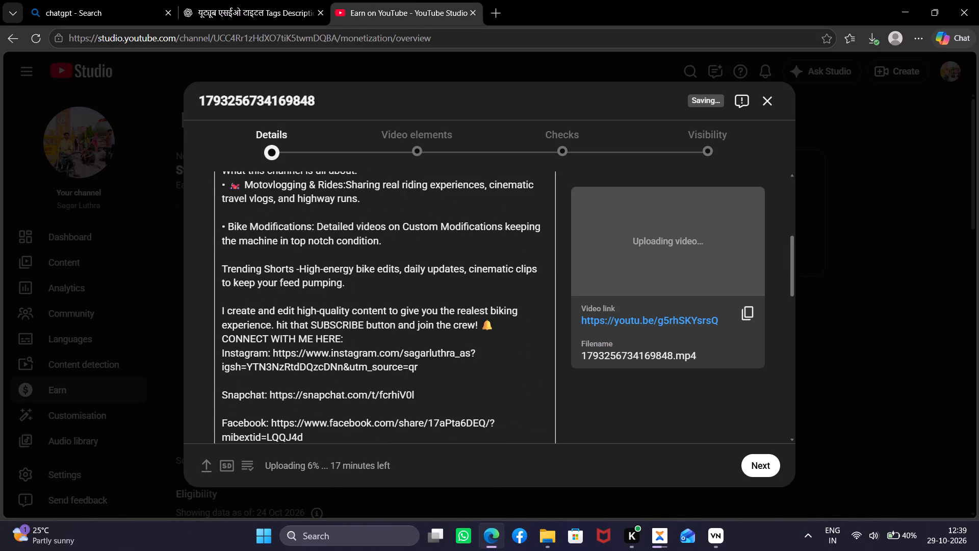
pyautogui.scroll(1, 378, 212)
pyautogui.click(376, 220)
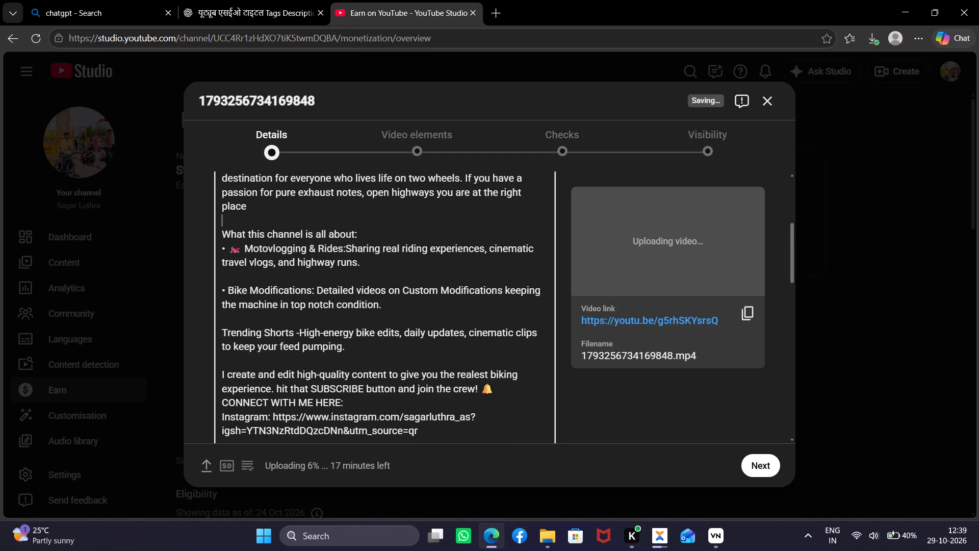
pyautogui.hotkey('ctrl', 'v')
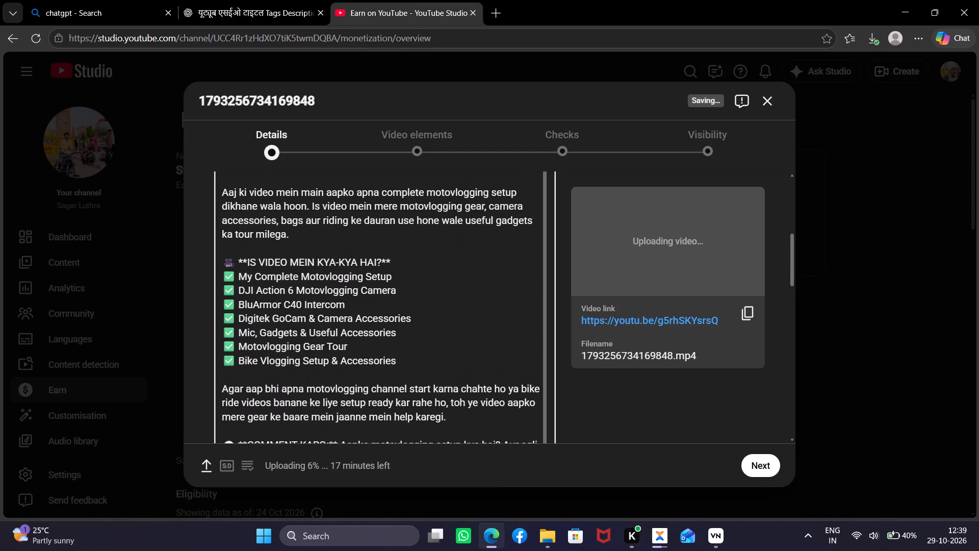
# Complete the pasted text's last hashtag as #bikevlogging and add a blank line before "What this channel is all about:".
pyautogui.scroll(-6, 376, 309)
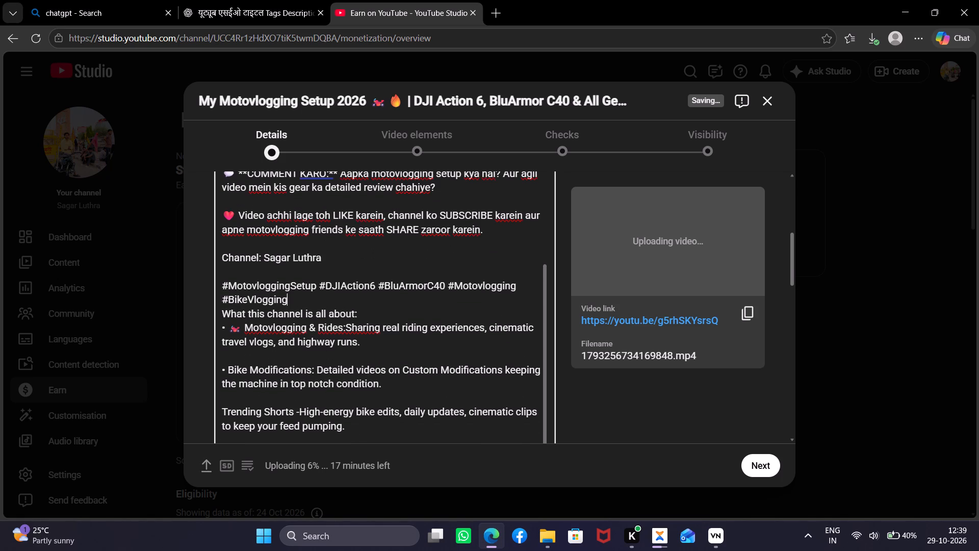
pyautogui.press('Return')
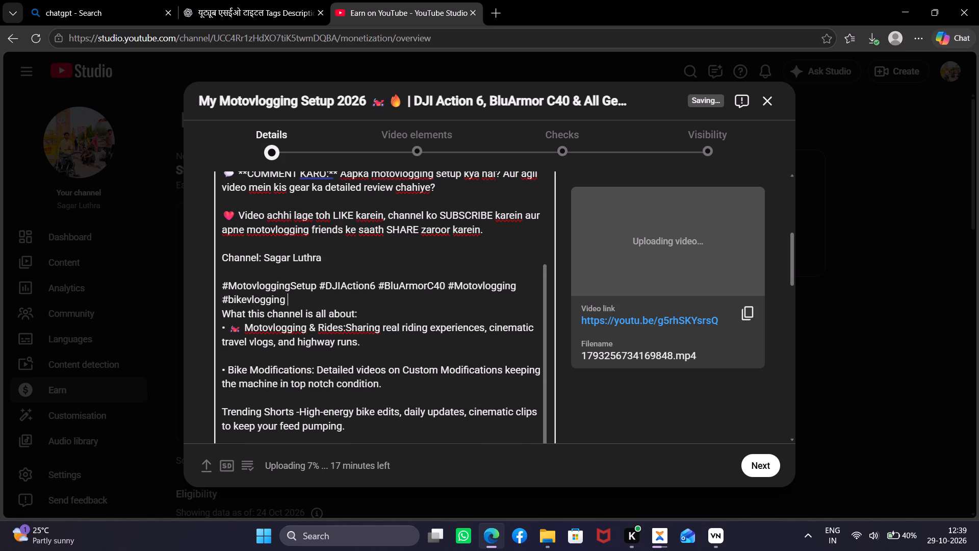
pyautogui.press('space')
pyautogui.press('Return')
# Insert a blank line above and a blank line below "CONNECT WITH ME HERE:" in the description.
pyautogui.scroll(-3, 354, 327)
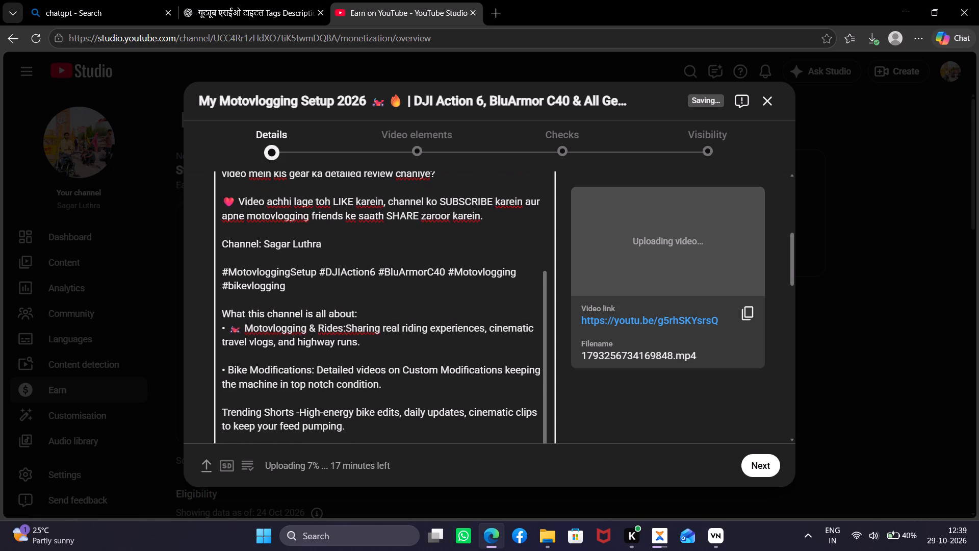
pyautogui.scroll(-6, 354, 327)
pyautogui.scroll(3, 472, 385)
pyautogui.scroll(-6, 472, 382)
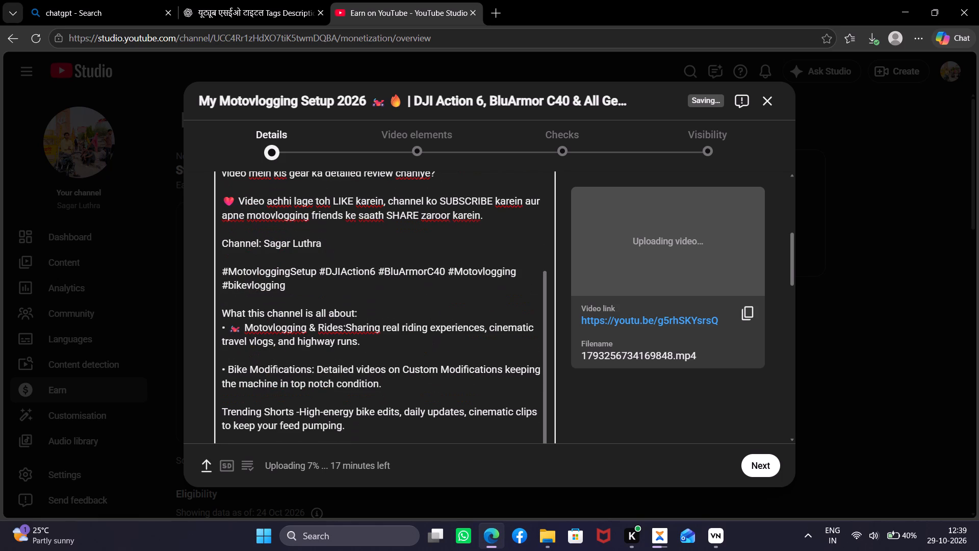
pyautogui.scroll(-3, 472, 382)
pyautogui.scroll(3, 389, 332)
pyautogui.scroll(-11, 389, 332)
pyautogui.click(402, 445)
pyautogui.click(398, 427)
pyautogui.scroll(-4, 640, 395)
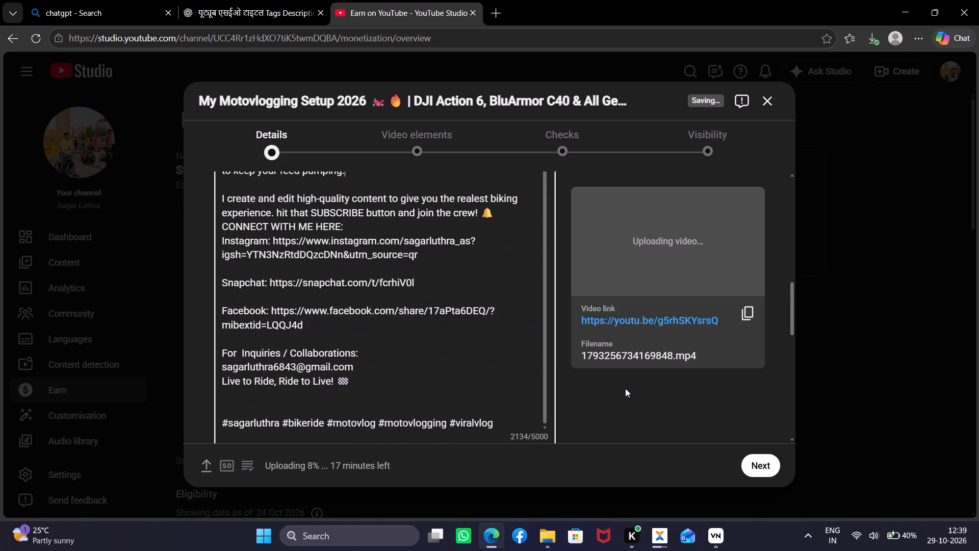
pyautogui.scroll(-3, 625, 388)
pyautogui.scroll(5, 505, 332)
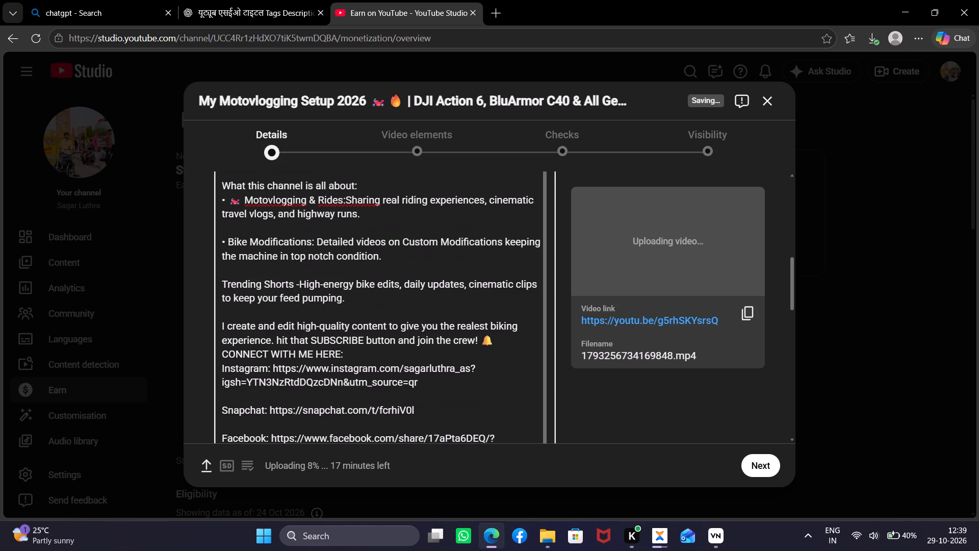
pyautogui.click(503, 345)
pyautogui.press('Return')
pyautogui.click(423, 196)
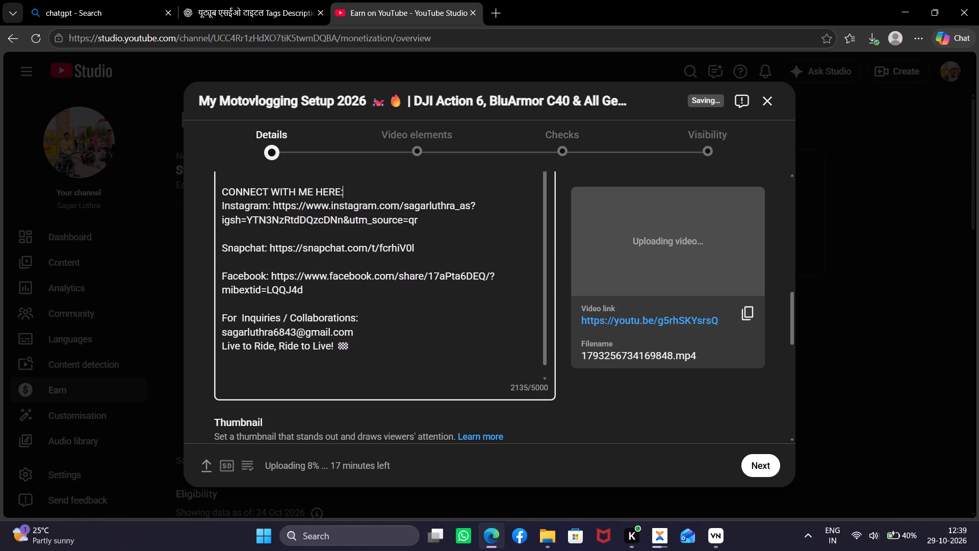
pyautogui.press('Return')
# Upload the "motovlogging setup" PNG from the Downloads folder as the video thumbnail.
pyautogui.scroll(-3, 423, 196)
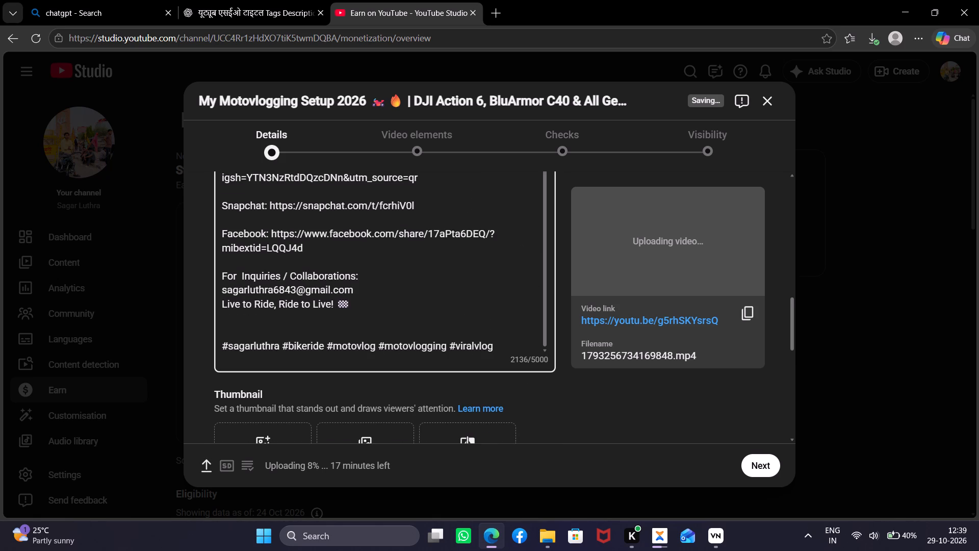
pyautogui.scroll(-4, 423, 196)
pyautogui.scroll(-4, 627, 438)
pyautogui.click(273, 183)
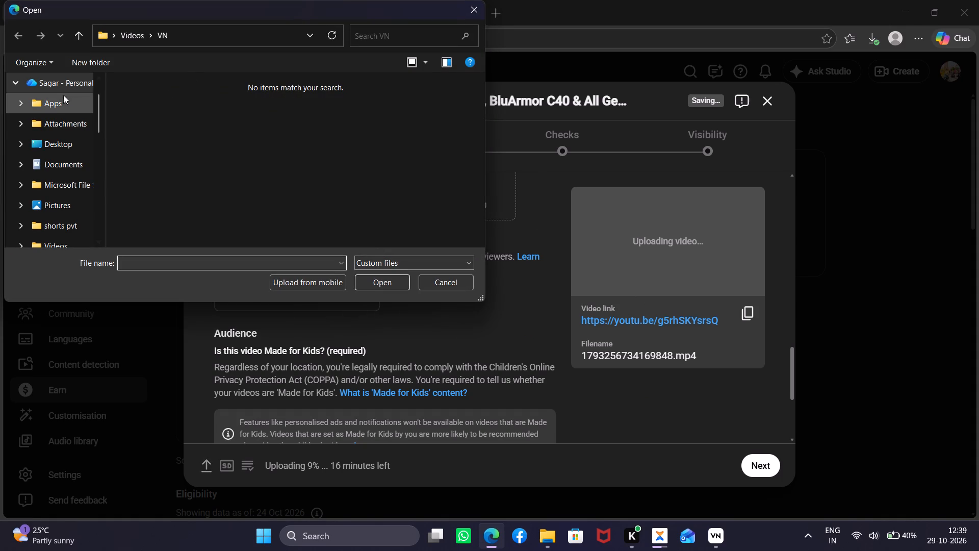
pyautogui.scroll(-3, 51, 177)
pyautogui.click(69, 123)
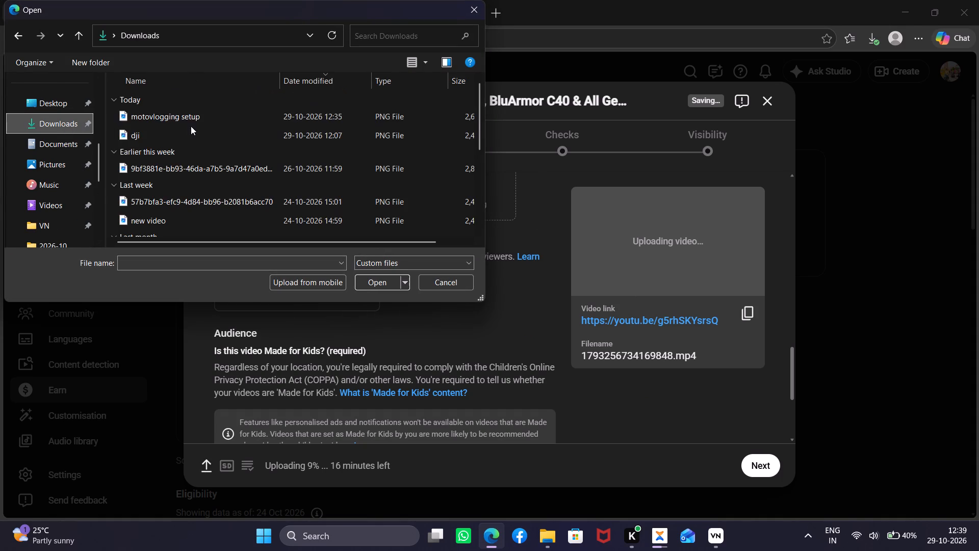
pyautogui.click(204, 115)
pyautogui.click(382, 285)
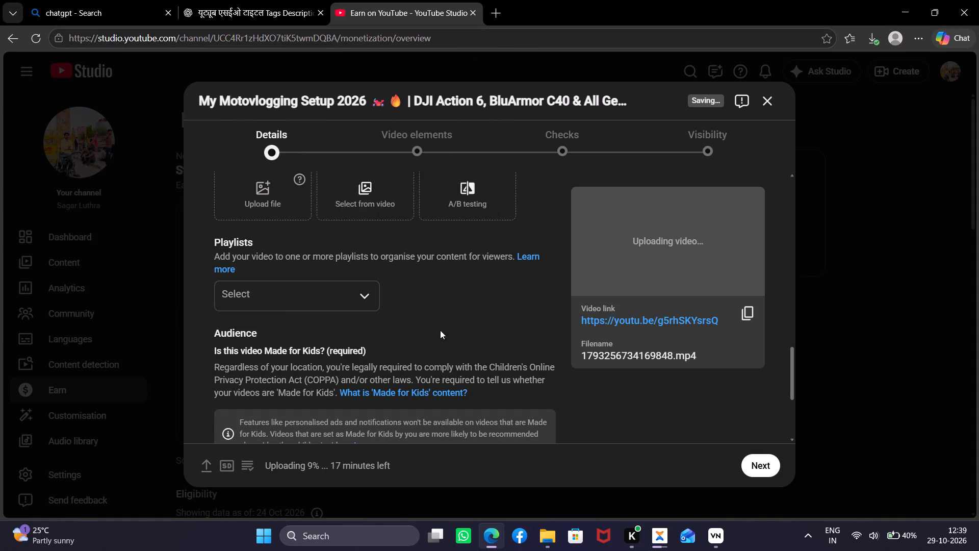
pyautogui.click(311, 298)
pyautogui.click(479, 187)
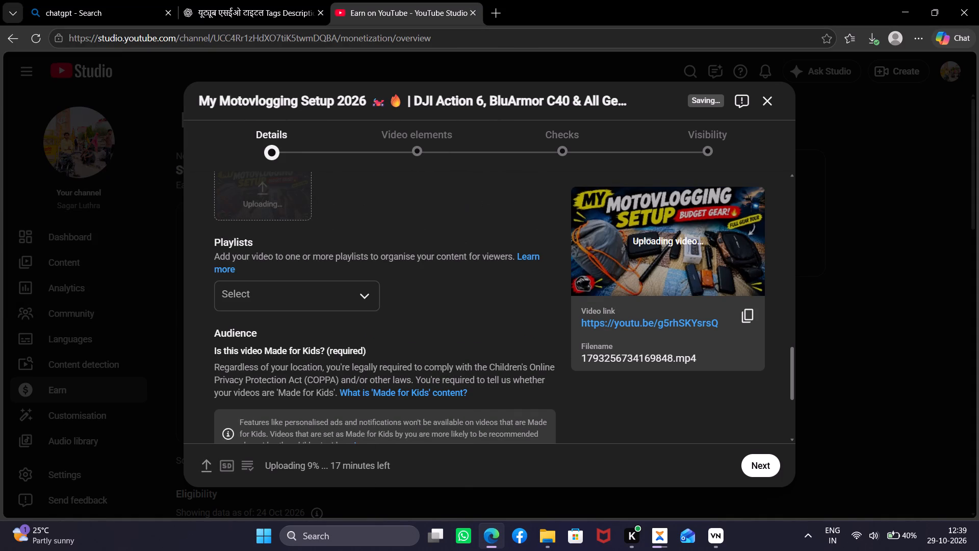
pyautogui.scroll(-4, 430, 310)
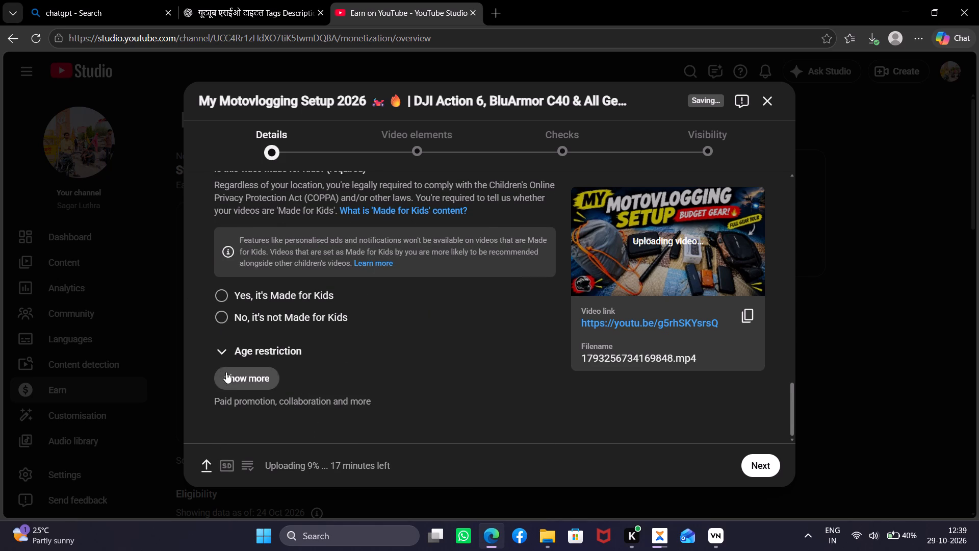
pyautogui.click(230, 372)
pyautogui.scroll(-2, 352, 344)
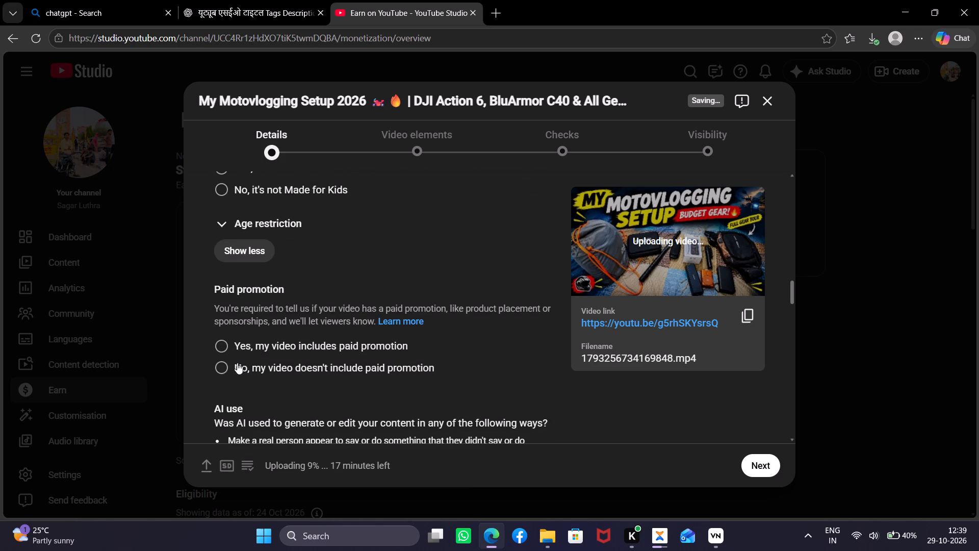
pyautogui.scroll(-4, 215, 371)
pyautogui.scroll(-3, 222, 291)
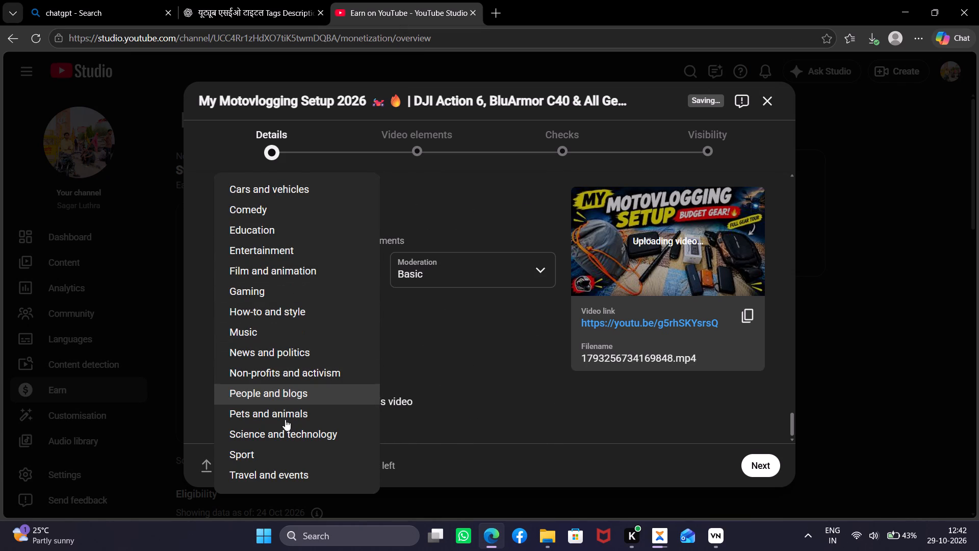
pyautogui.click(483, 351)
pyautogui.scroll(-2, 368, 399)
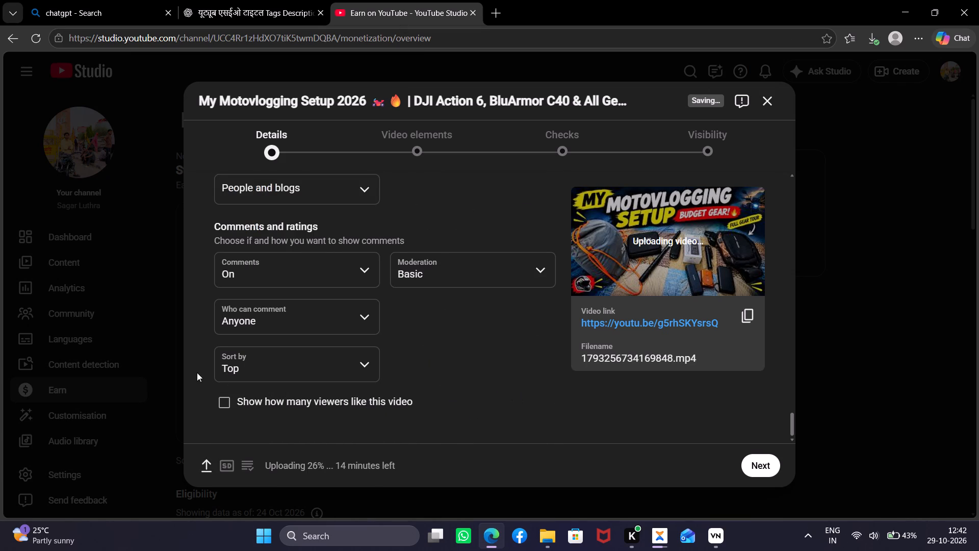
# Try to advance the upload from Details to the Video elements stage.
pyautogui.click(768, 466)
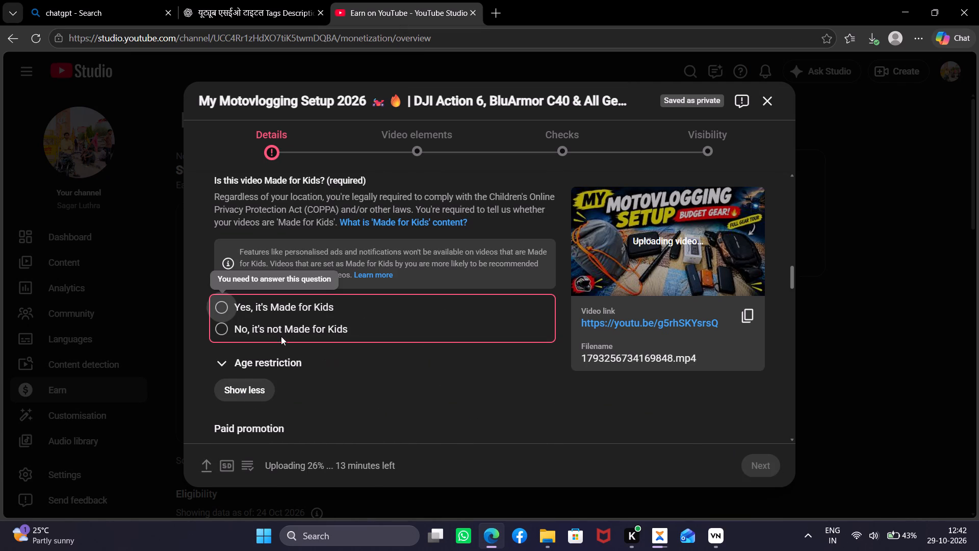
# Mark the video as not made for kids and advance to the Video elements stage.
pyautogui.click(253, 328)
pyautogui.click(763, 458)
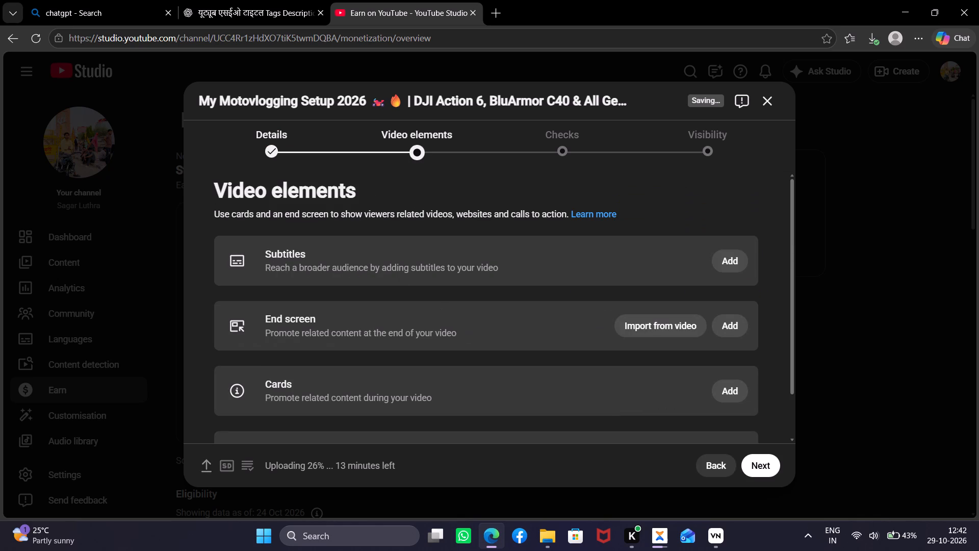
# View the subtitle options, close the VN app window, and leave the subtitle editor without adding subtitles.
pyautogui.click(728, 263)
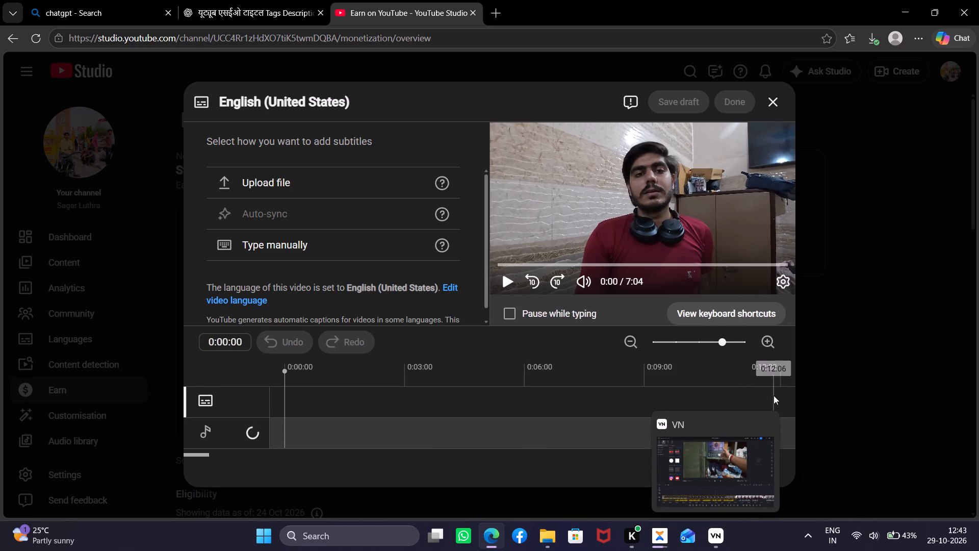
pyautogui.click(771, 420)
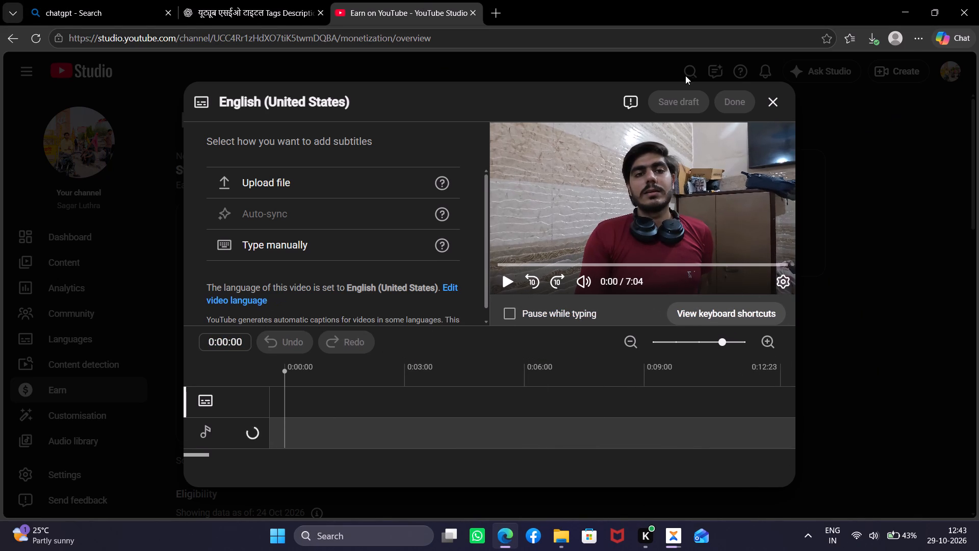
pyautogui.click(767, 100)
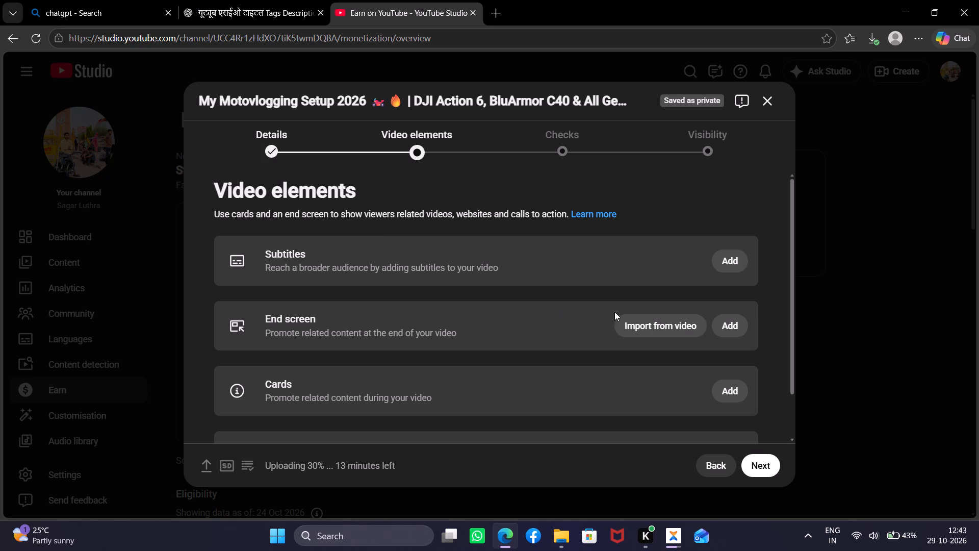
# Start an end screen with the playhead at 6:55:06 and apply the layout imported from the latest video.
pyautogui.click(728, 330)
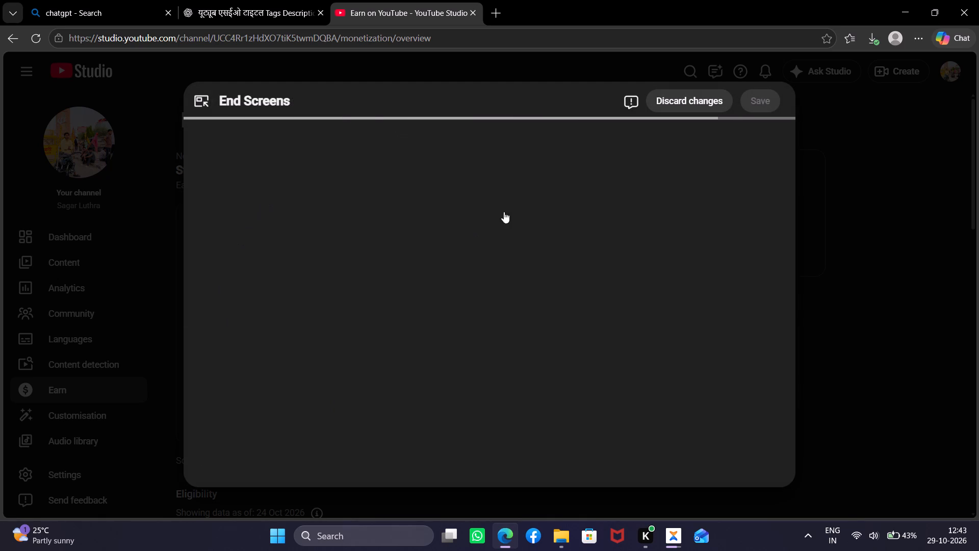
pyautogui.click(574, 383)
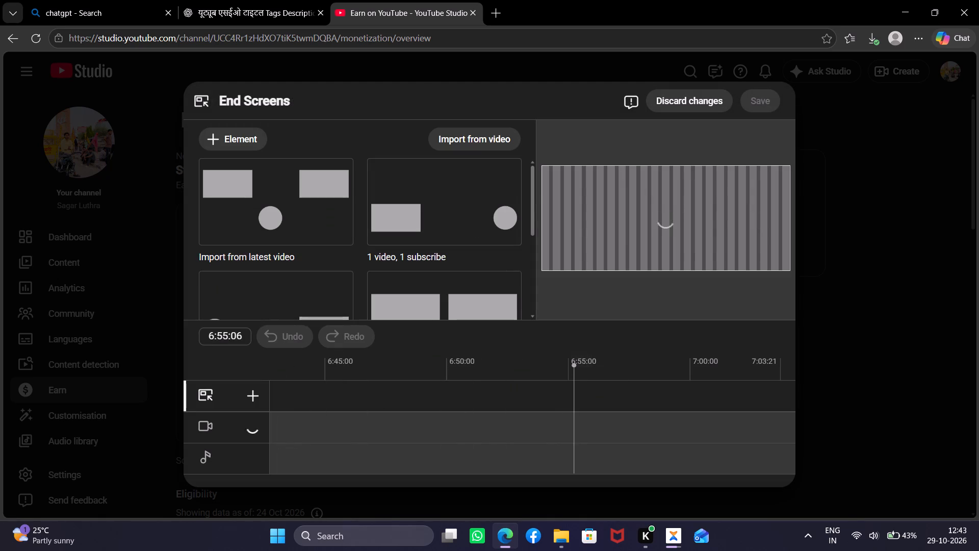
pyautogui.doubleClick(574, 383)
pyautogui.click(572, 405)
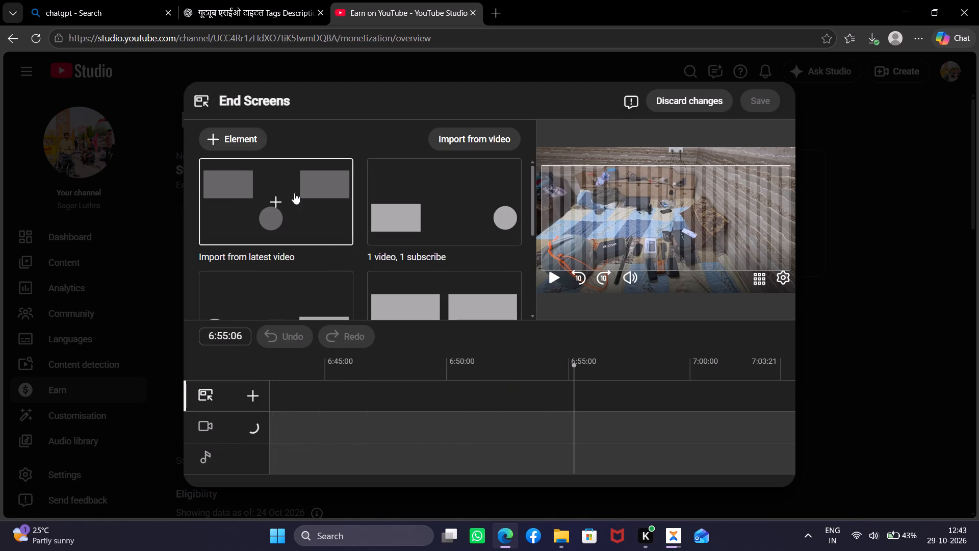
pyautogui.click(263, 205)
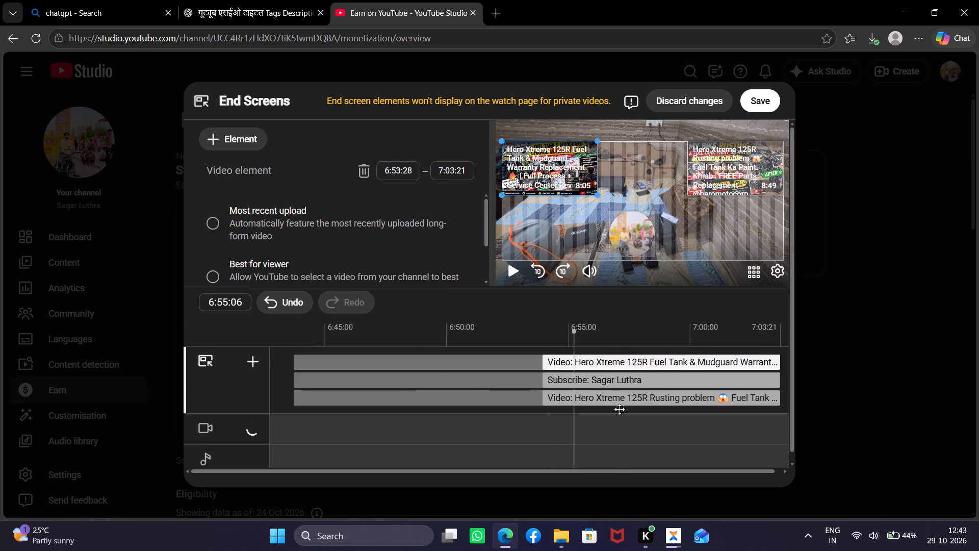
# Replace the end screen's Fuel Tank & Mudguard Warranty video with the NAZAR song video, check the Rusting problem element, and save the end screen.
pyautogui.click(684, 365)
pyautogui.scroll(-3, 314, 237)
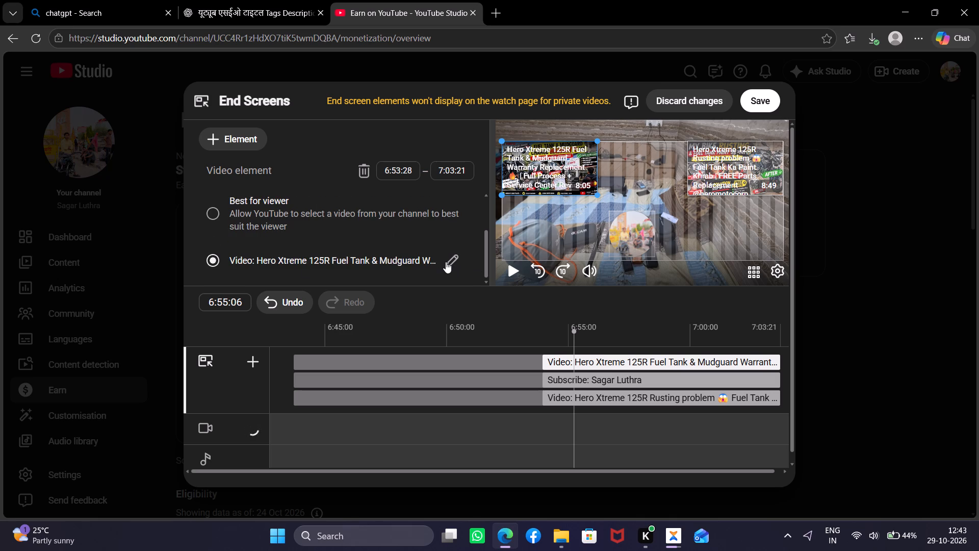
pyautogui.click(446, 261)
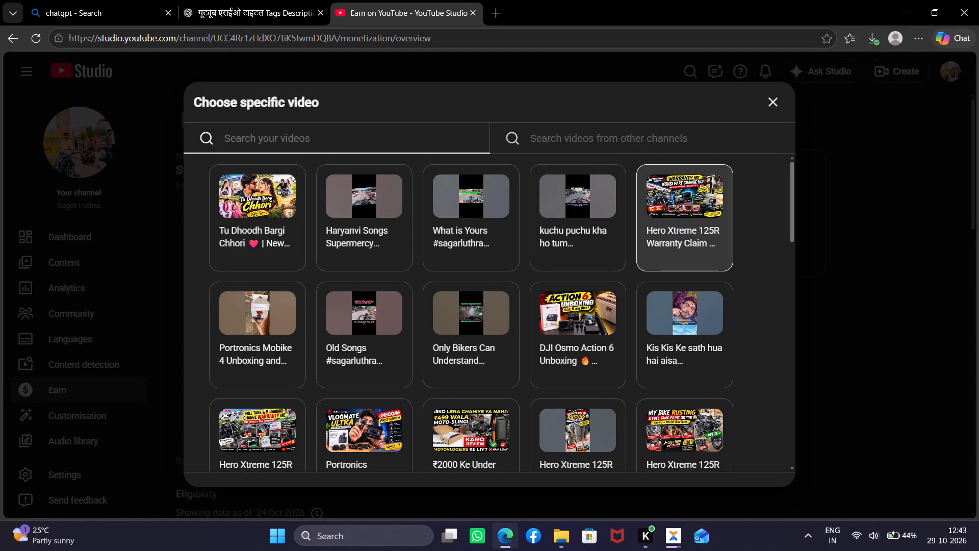
pyautogui.scroll(-2, 689, 288)
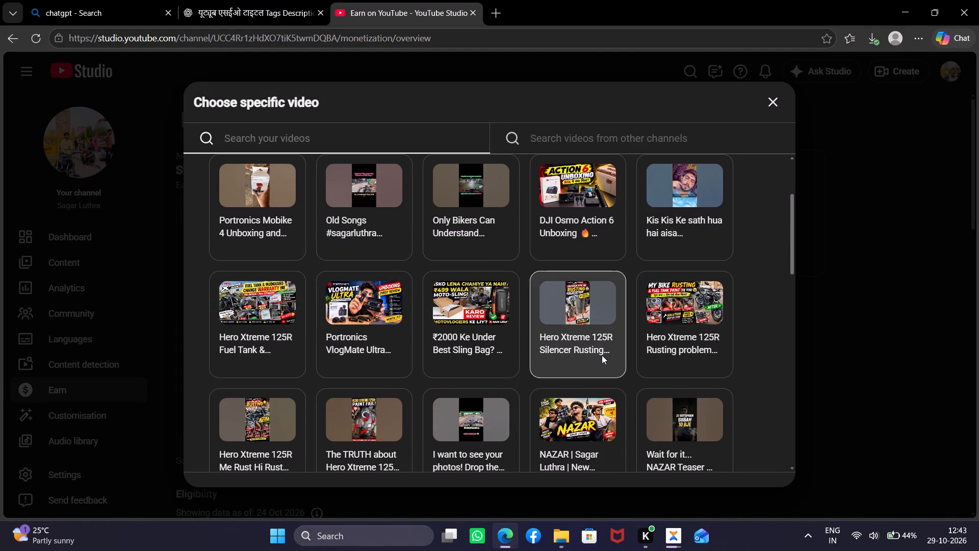
pyautogui.scroll(-2, 663, 365)
pyautogui.click(562, 319)
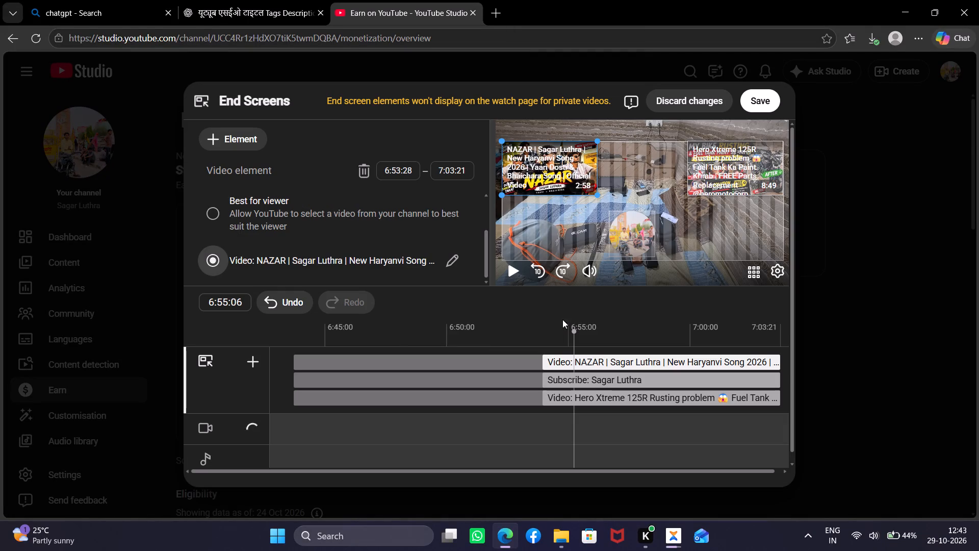
pyautogui.scroll(-1, 680, 317)
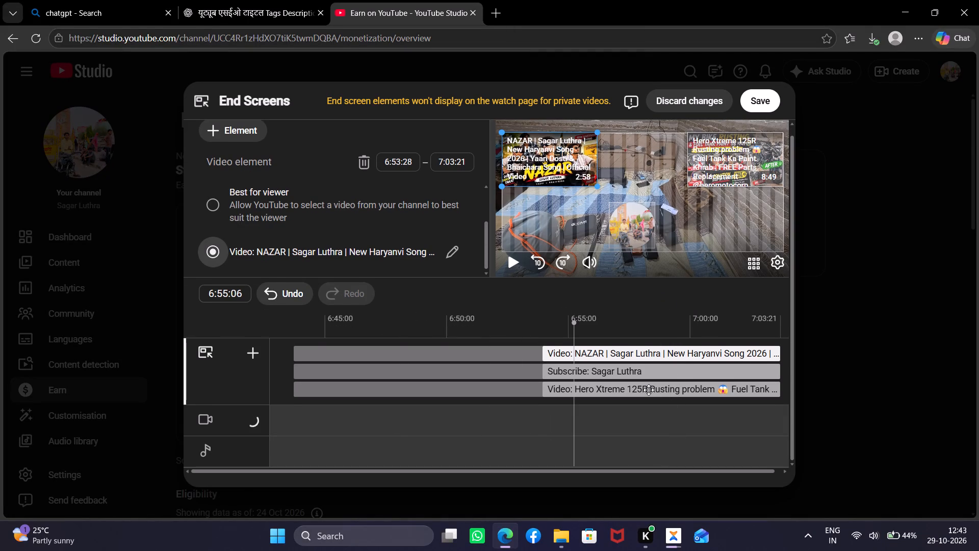
pyautogui.click(649, 390)
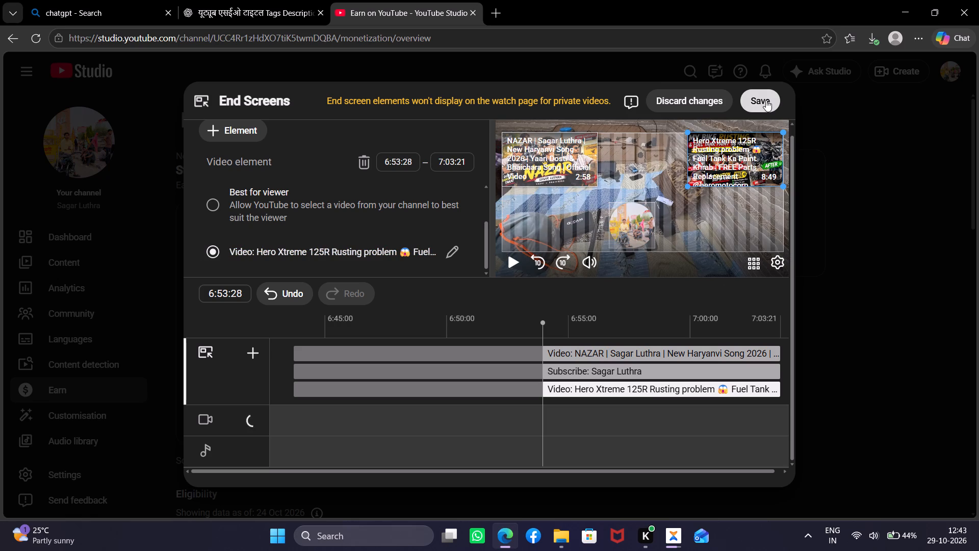
pyautogui.click(766, 100)
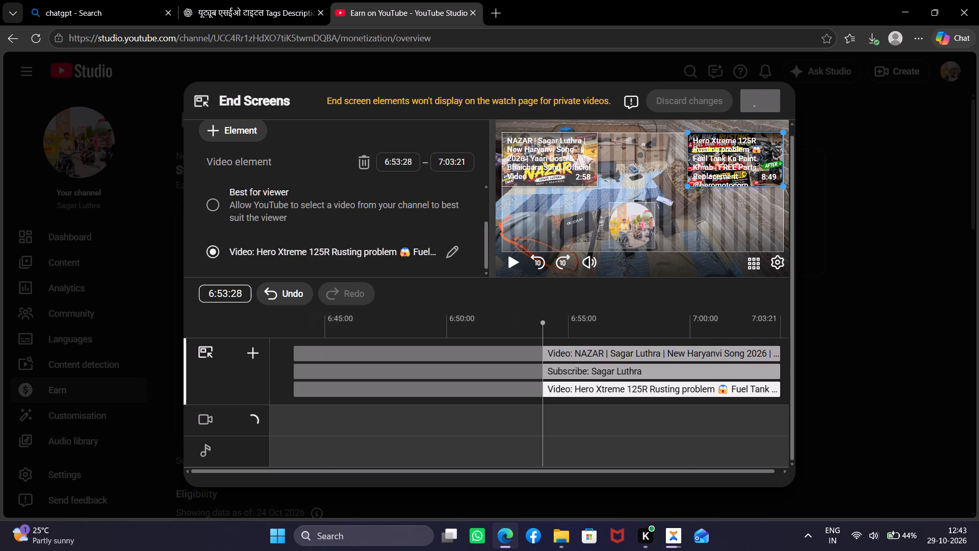
# Add a video card at 1:43:18 featuring the DJI Osmo Action 6 Unboxing video and save the cards.
pyautogui.scroll(-2, 718, 436)
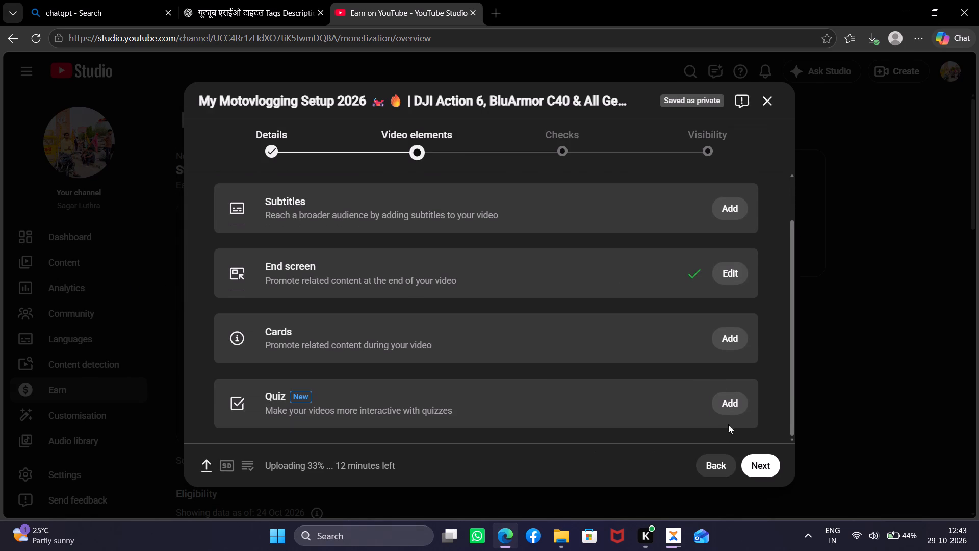
pyautogui.click(726, 338)
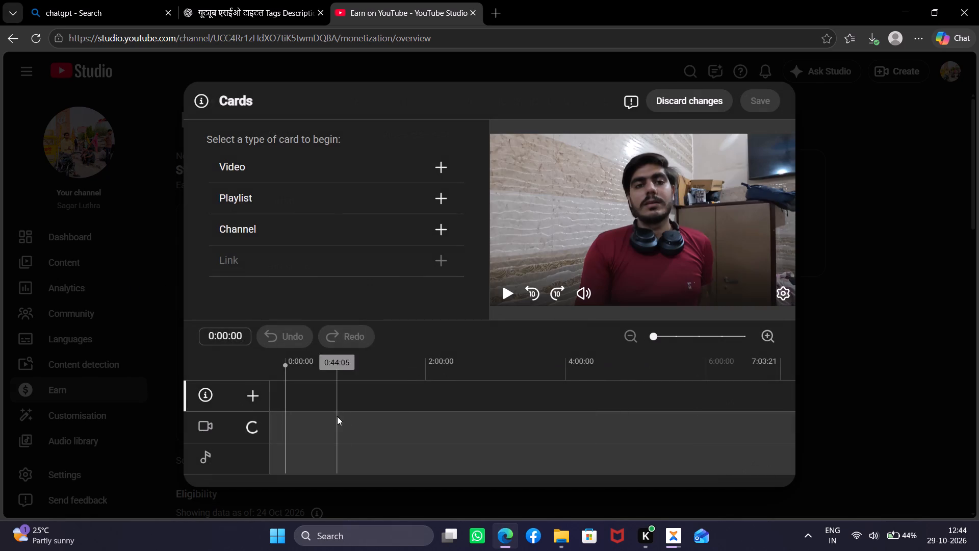
pyautogui.doubleClick(406, 397)
pyautogui.click(322, 163)
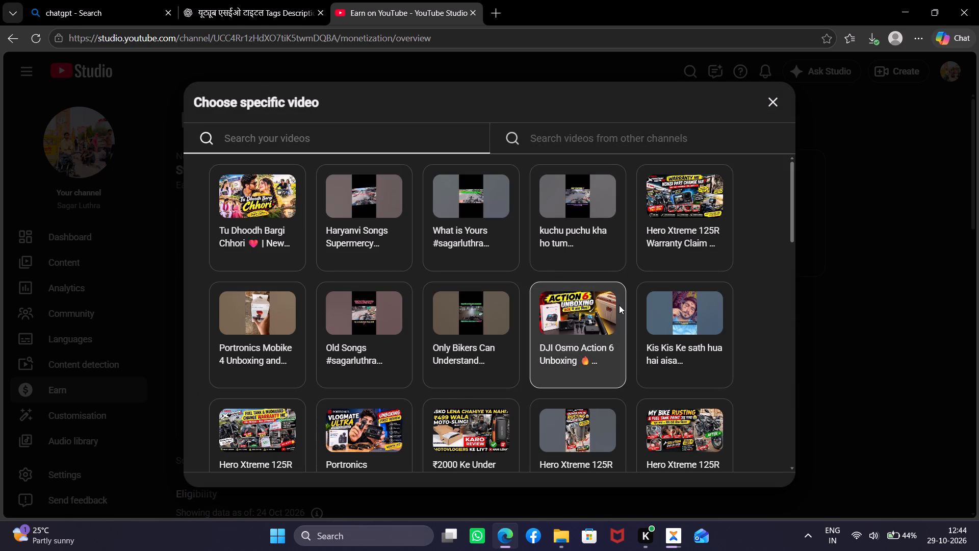
pyautogui.click(620, 305)
pyautogui.click(762, 102)
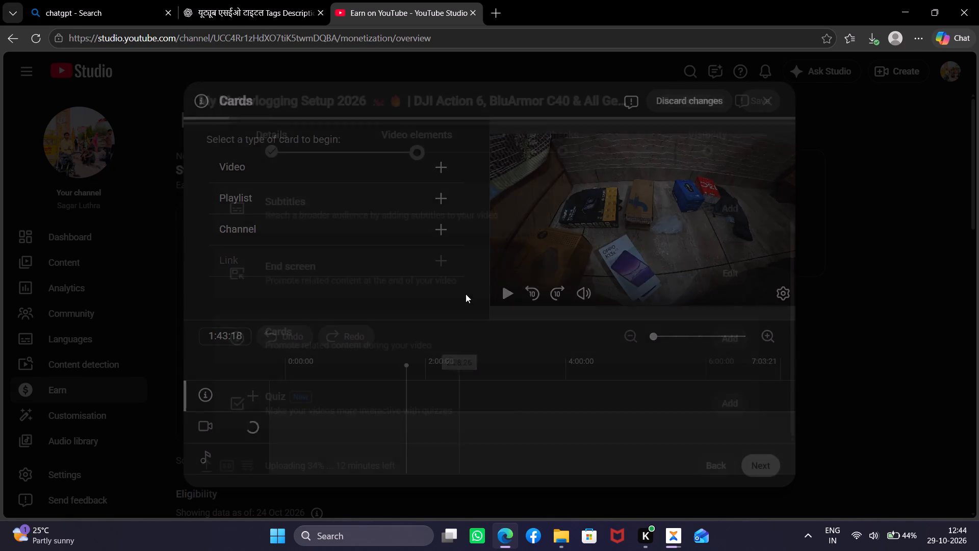
# Advance the upload through the Checks stage to the Visibility stage.
pyautogui.scroll(-2, 559, 369)
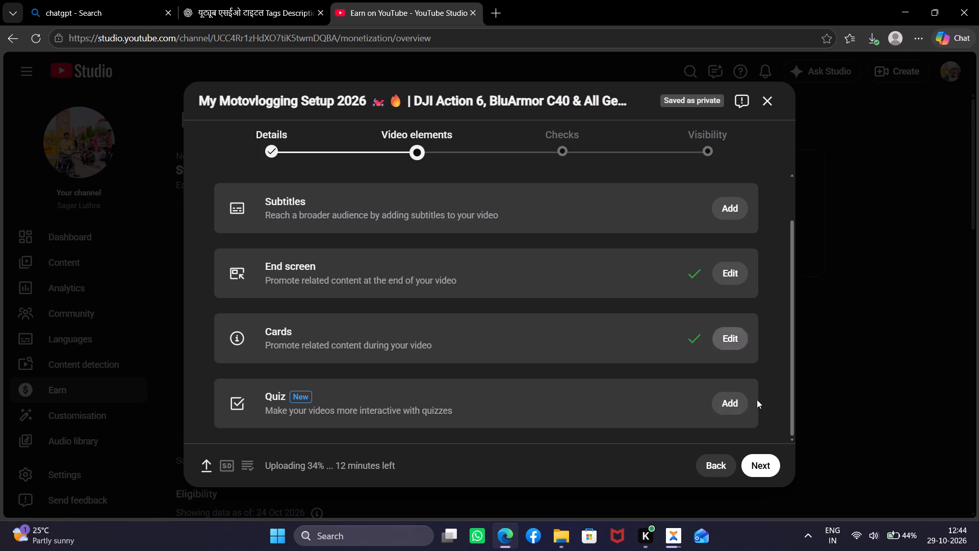
pyautogui.click(763, 468)
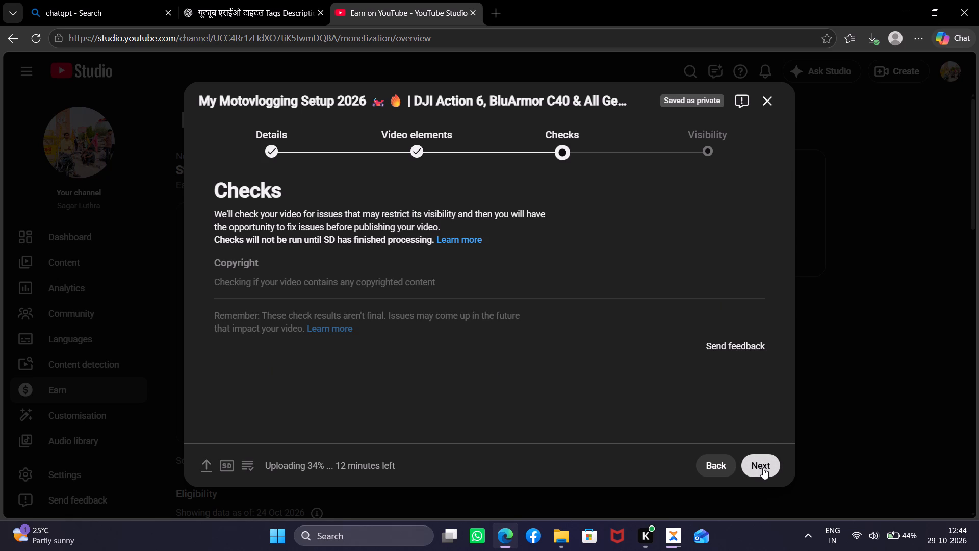
pyautogui.click(763, 468)
# Choose to schedule the video as public and set the publishing date to 4 Nov 2026.
pyautogui.scroll(-2, 345, 280)
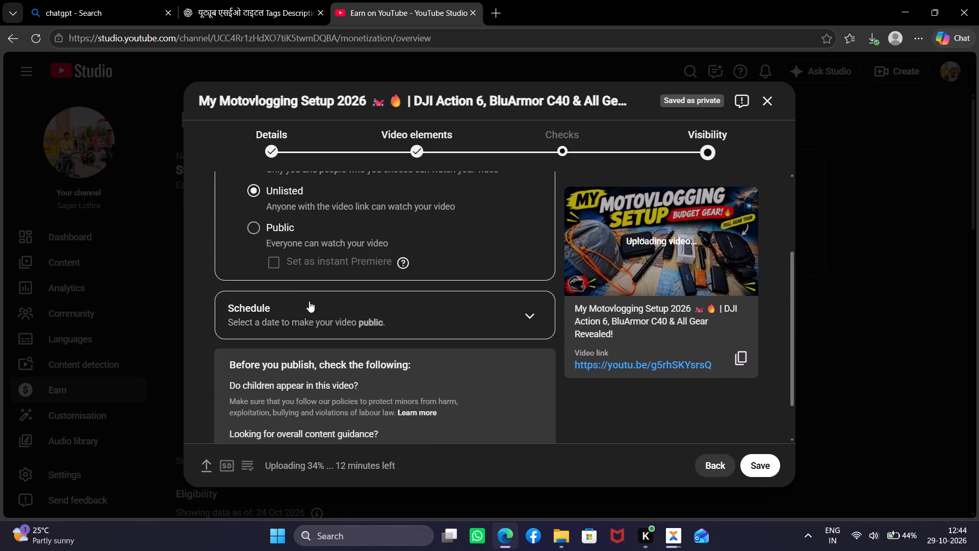
pyautogui.click(303, 312)
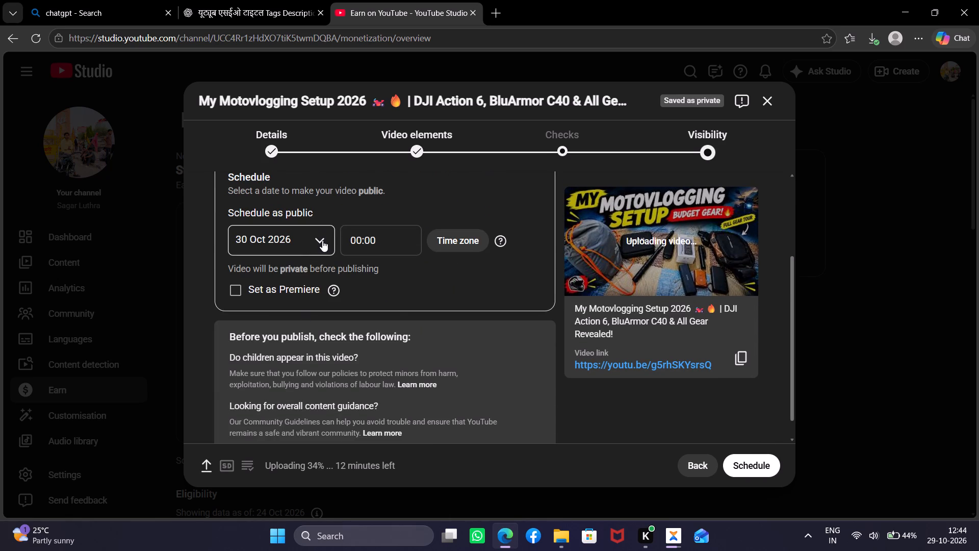
pyautogui.click(322, 240)
pyautogui.scroll(-2, 336, 394)
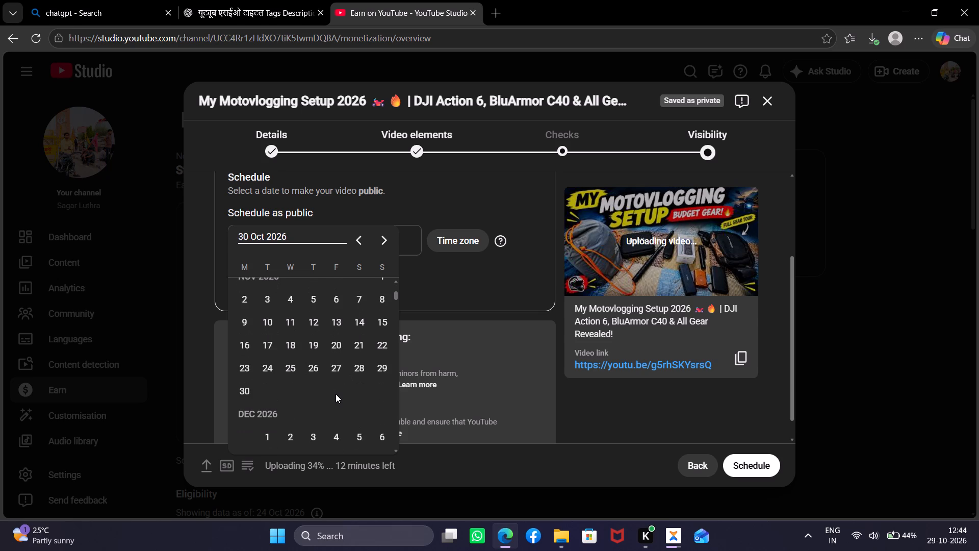
pyautogui.click(299, 298)
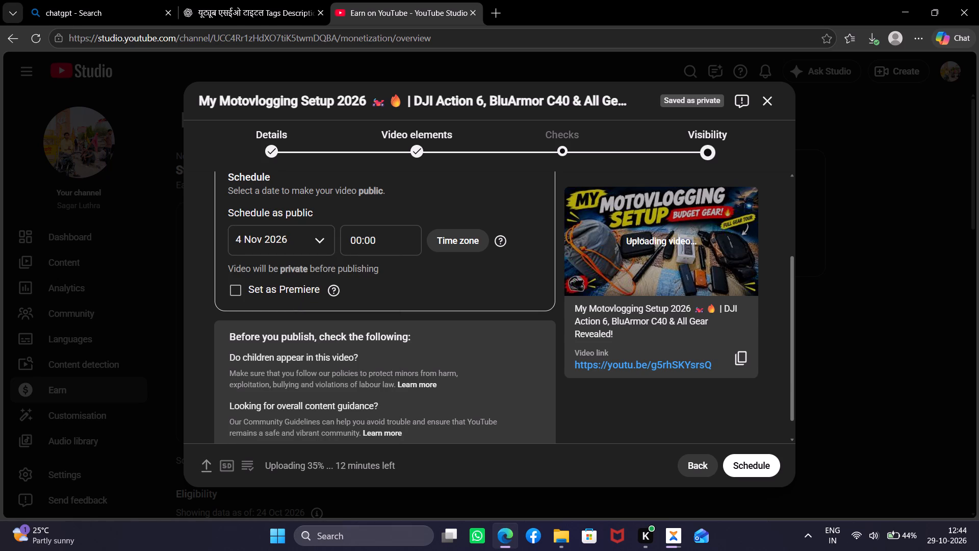
# Set the scheduled publishing time to 10:30.
pyautogui.click(375, 243)
pyautogui.scroll(-1, 387, 324)
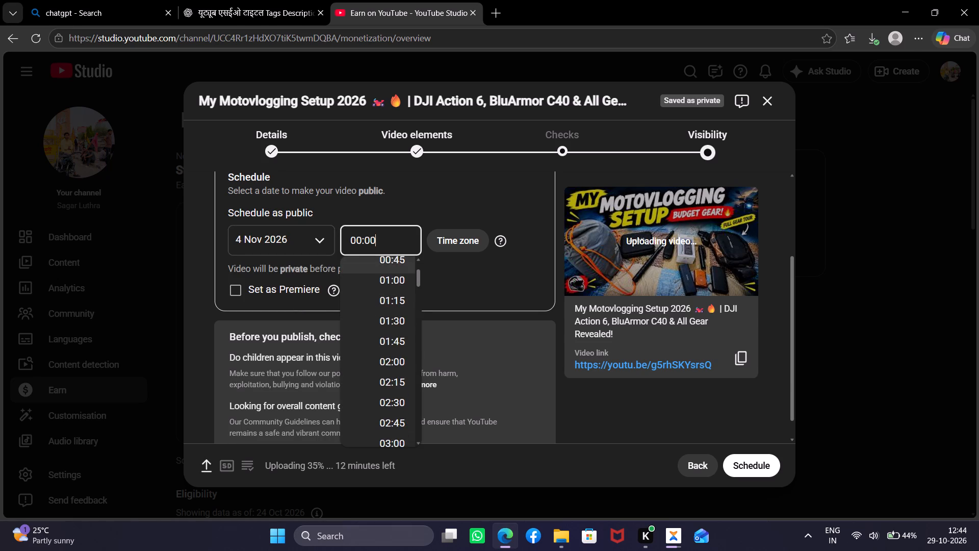
pyautogui.scroll(3, 391, 319)
pyautogui.scroll(-5, 399, 306)
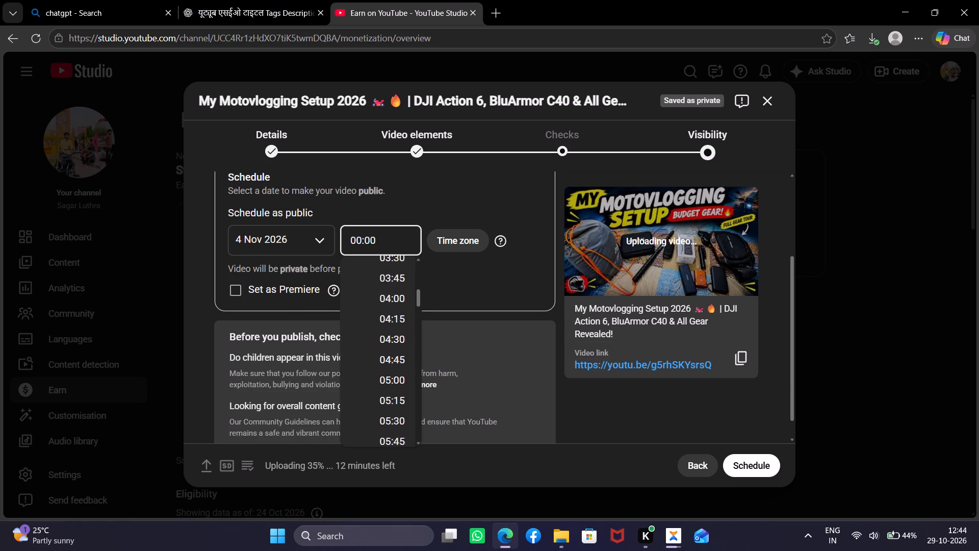
pyautogui.scroll(-10, 399, 306)
pyautogui.scroll(2, 399, 306)
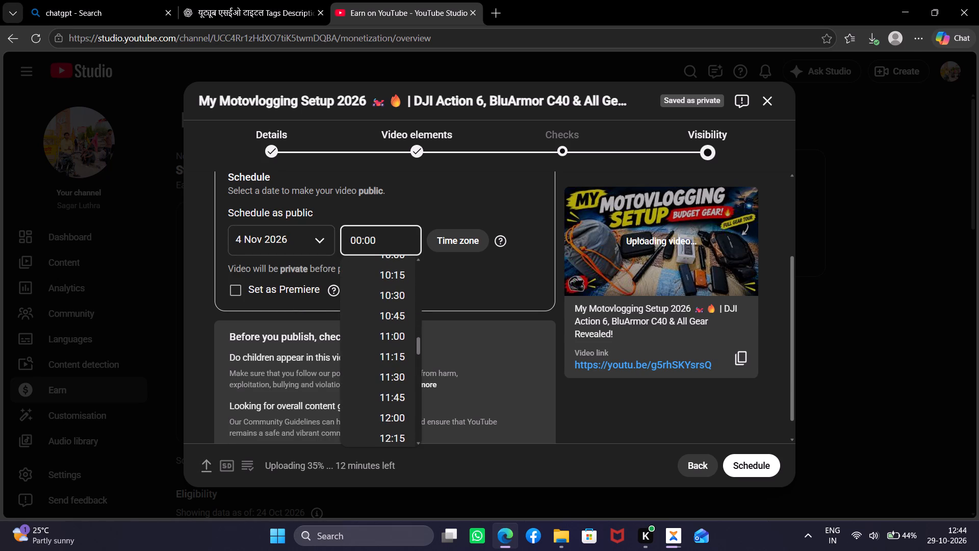
pyautogui.click(398, 306)
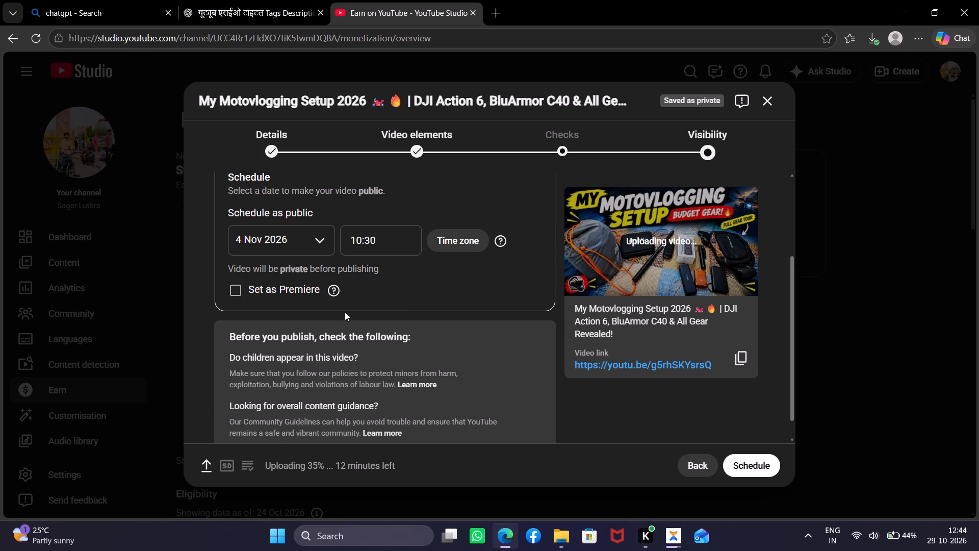
# Review the pre-publish checks and the Save or publish options, and return to the Schedule option.
pyautogui.scroll(-3, 399, 325)
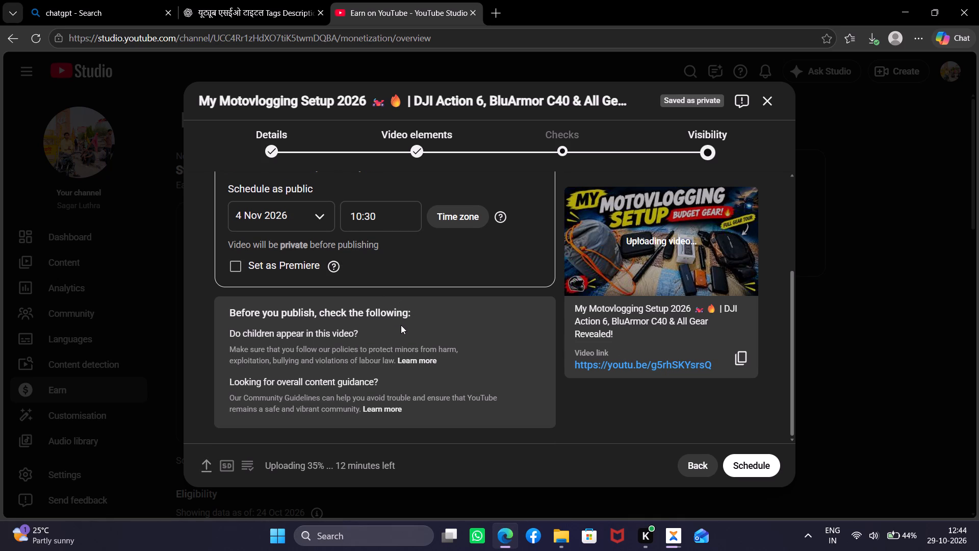
pyautogui.scroll(2, 331, 311)
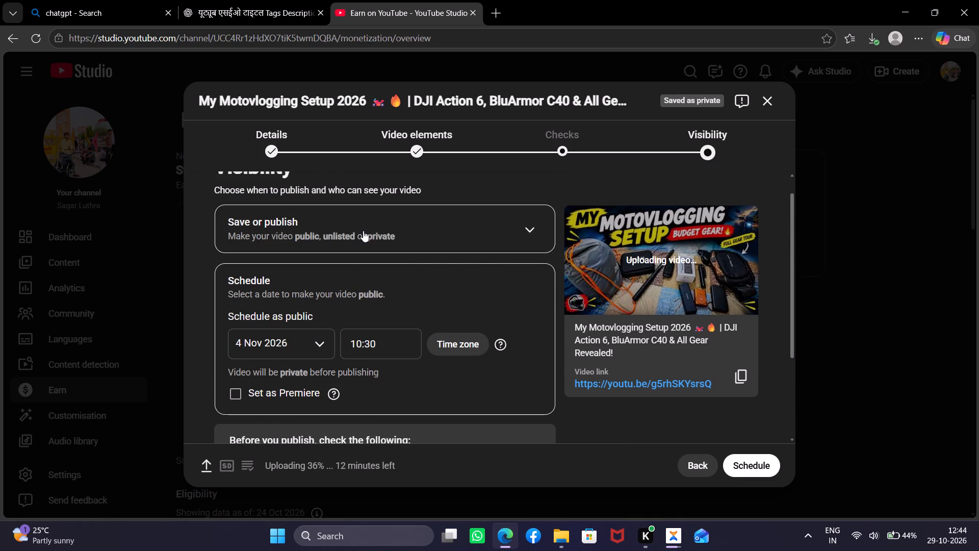
pyautogui.click(363, 231)
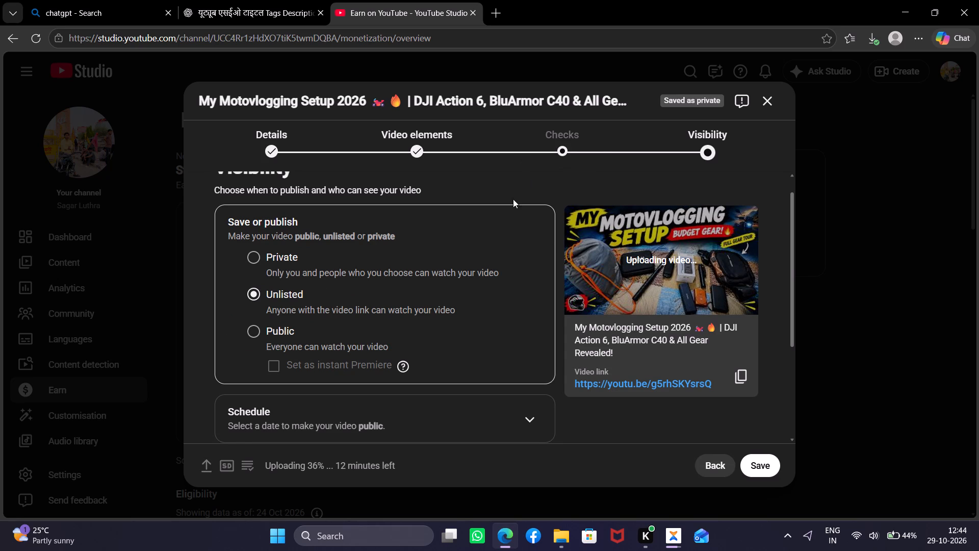
pyautogui.click(458, 183)
pyautogui.click(264, 416)
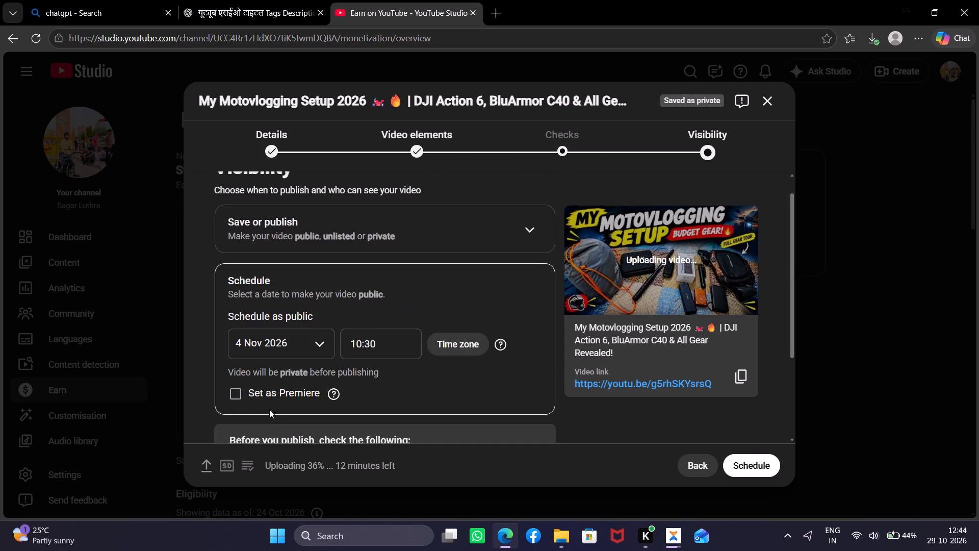
# Go back through the Checks stage to the Video elements stage.
pyautogui.click(558, 146)
pyautogui.click(428, 160)
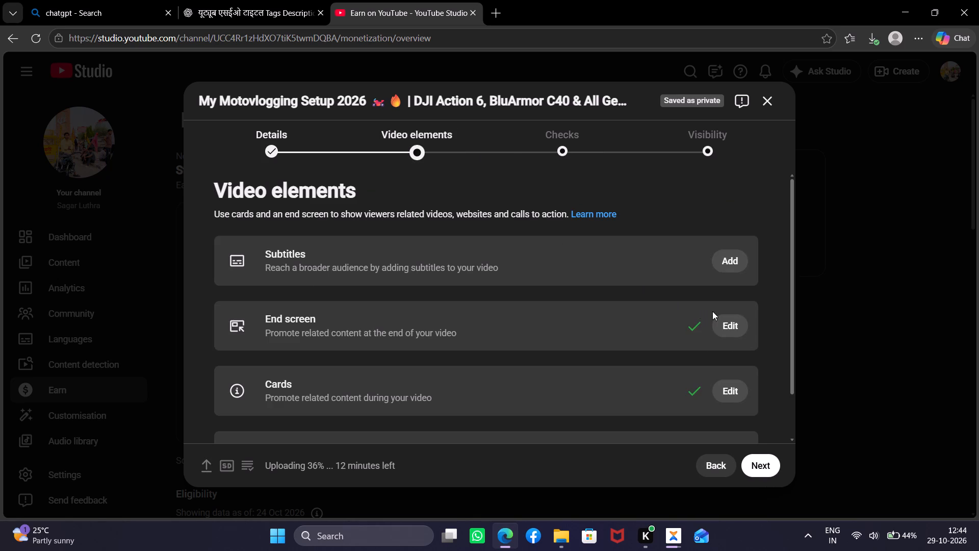
# Open the video's English (United States) subtitles editor, play part of the video preview, and close the editor without adding subtitles.
pyautogui.click(717, 251)
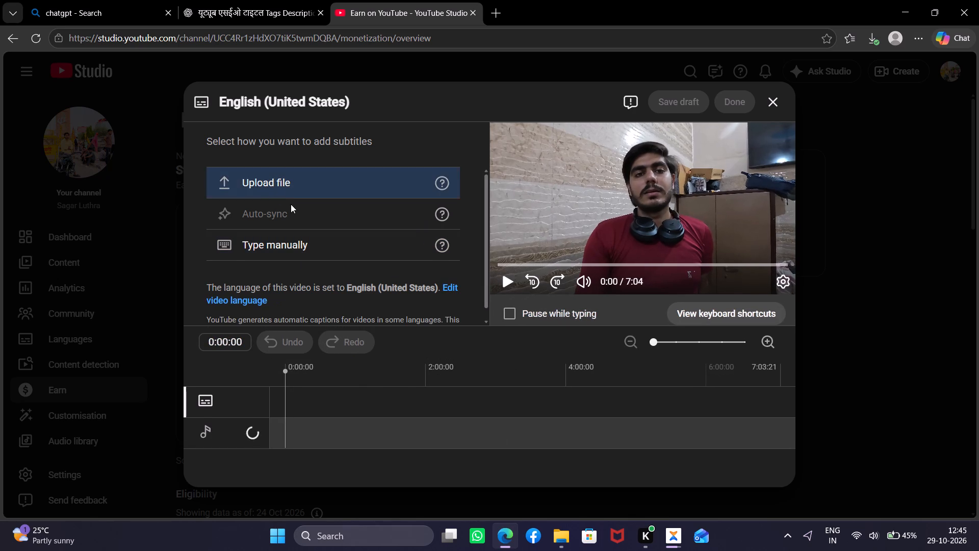
pyautogui.scroll(-4, 294, 208)
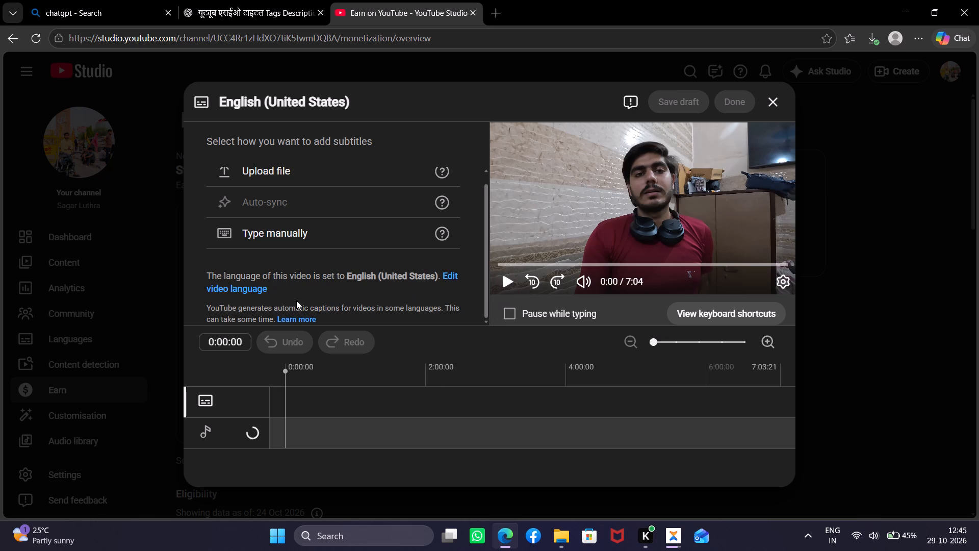
pyautogui.click(512, 284)
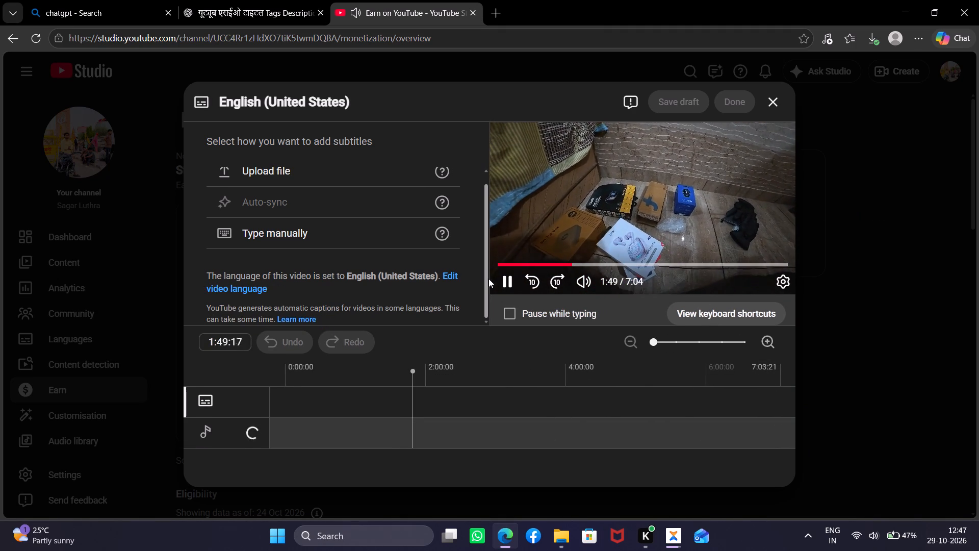
pyautogui.click(513, 281)
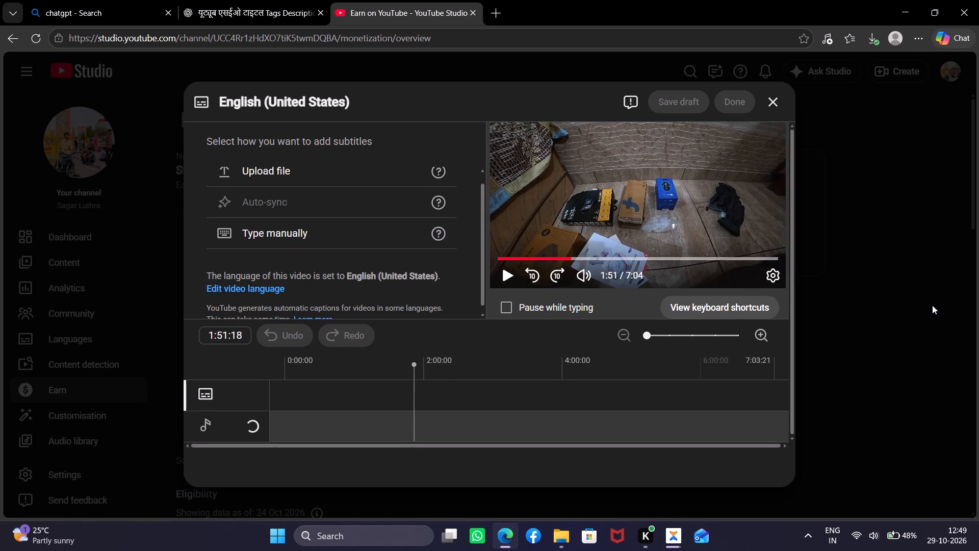
pyautogui.click(509, 282)
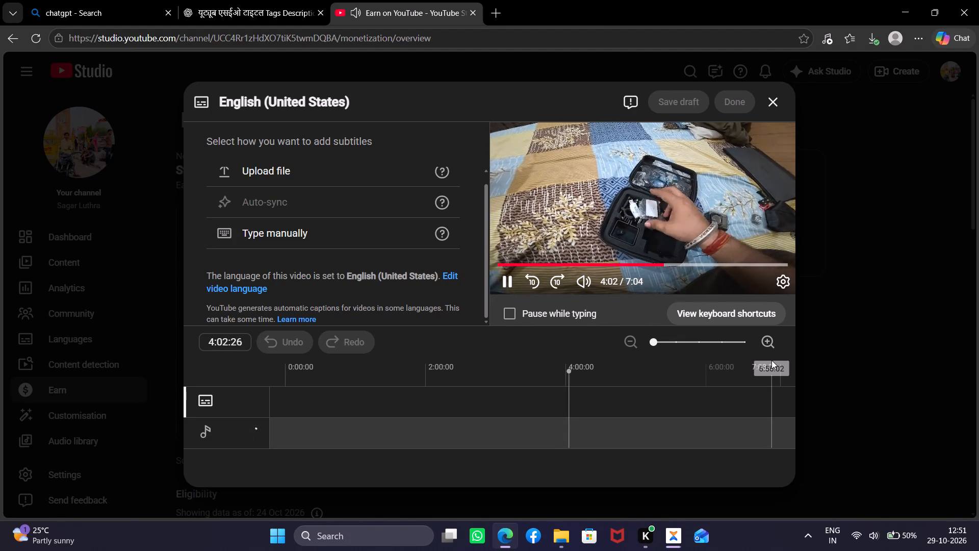
pyautogui.click(768, 104)
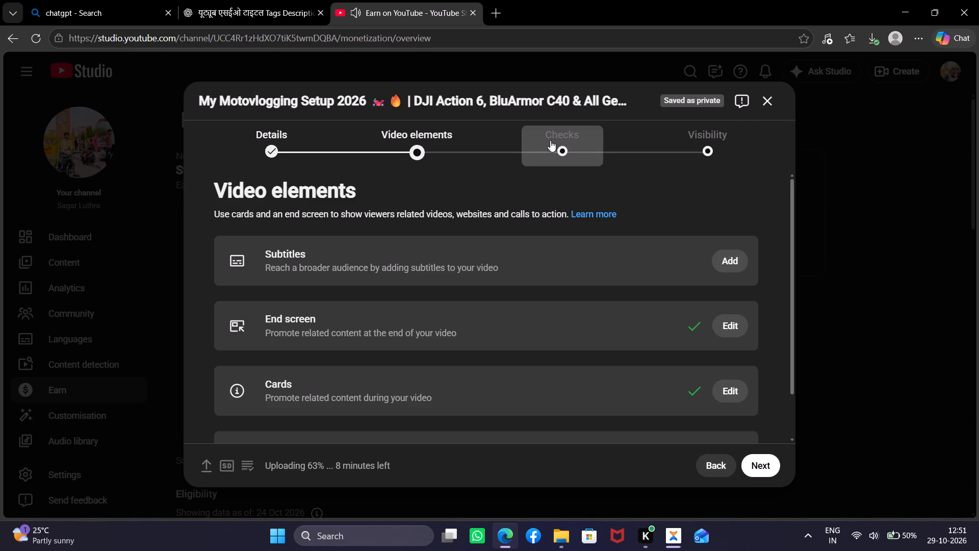
# Review the Checks stage and the schedule settings in the Visibility stage, and return to the Checks stage.
pyautogui.click(550, 140)
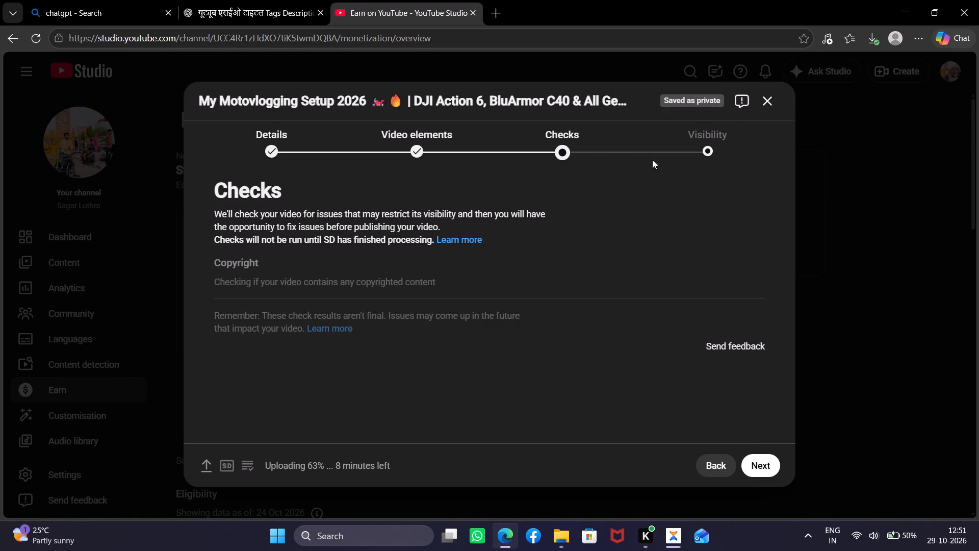
pyautogui.click(687, 158)
pyautogui.scroll(-5, 482, 309)
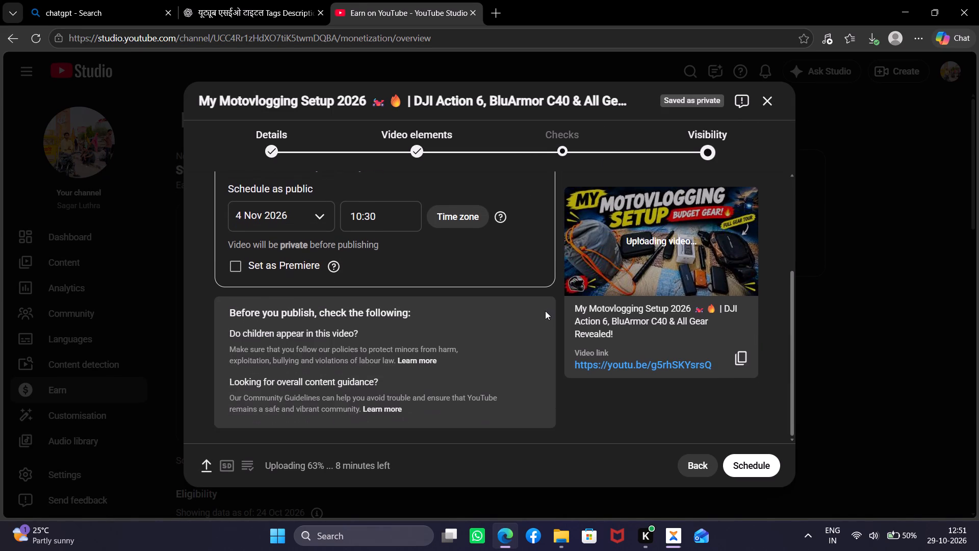
pyautogui.scroll(-3, 545, 311)
pyautogui.scroll(9, 365, 397)
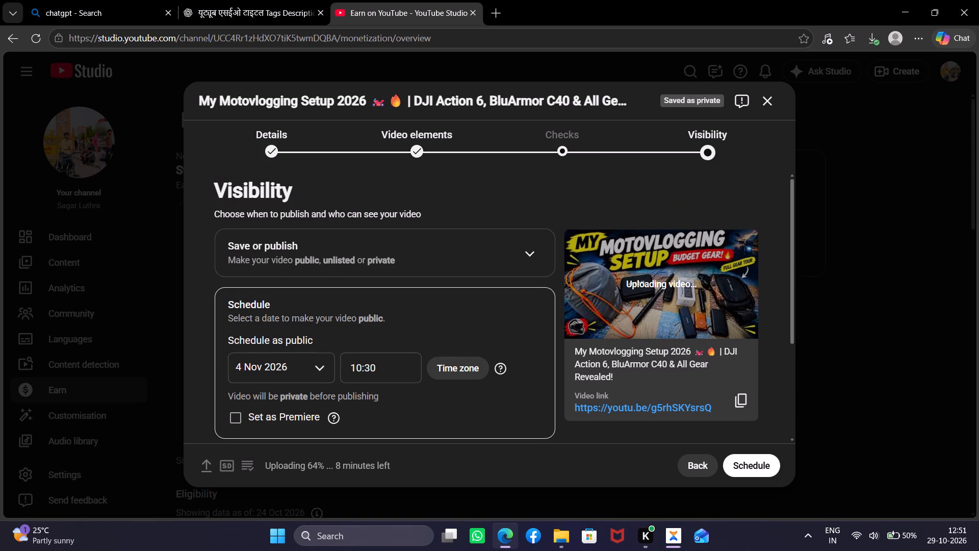
pyautogui.click(552, 153)
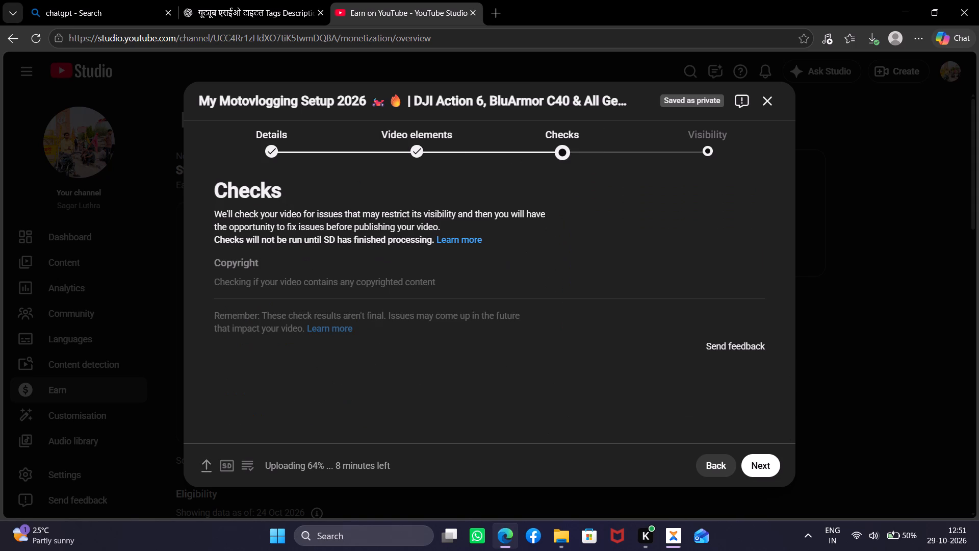
# Search the web for "speed test" in a new browser tab and run the internet speed test.
pyautogui.click(491, 11)
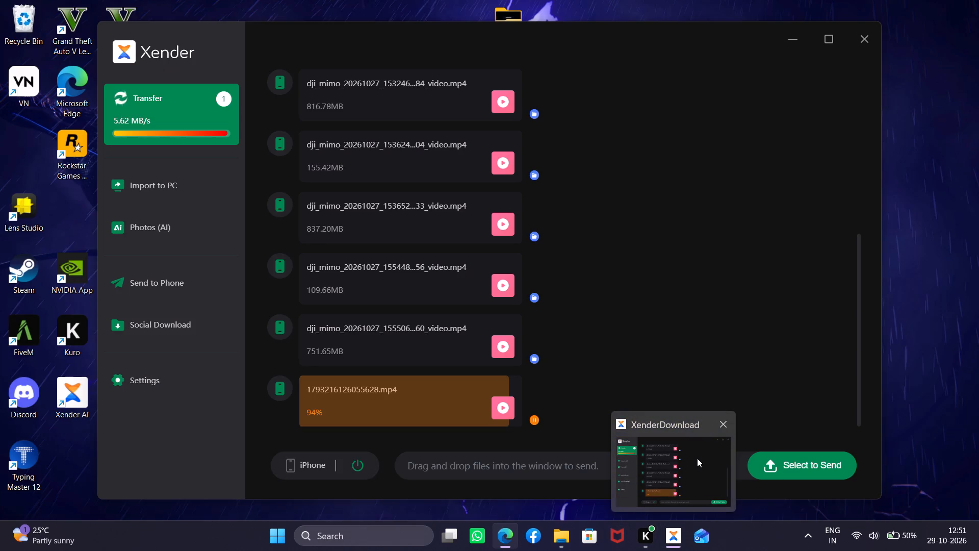
pyautogui.click(291, 109)
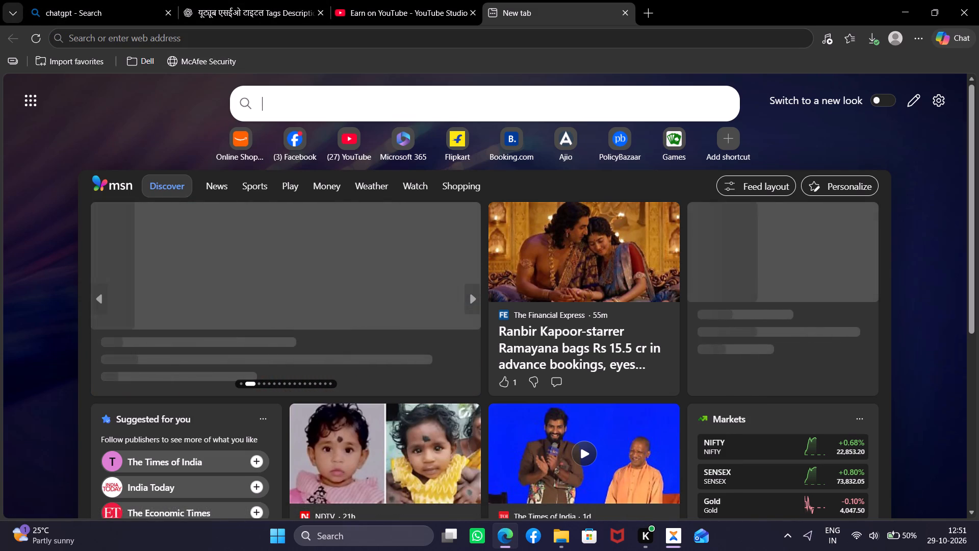
pyautogui.write('speed test')
pyautogui.press('space')
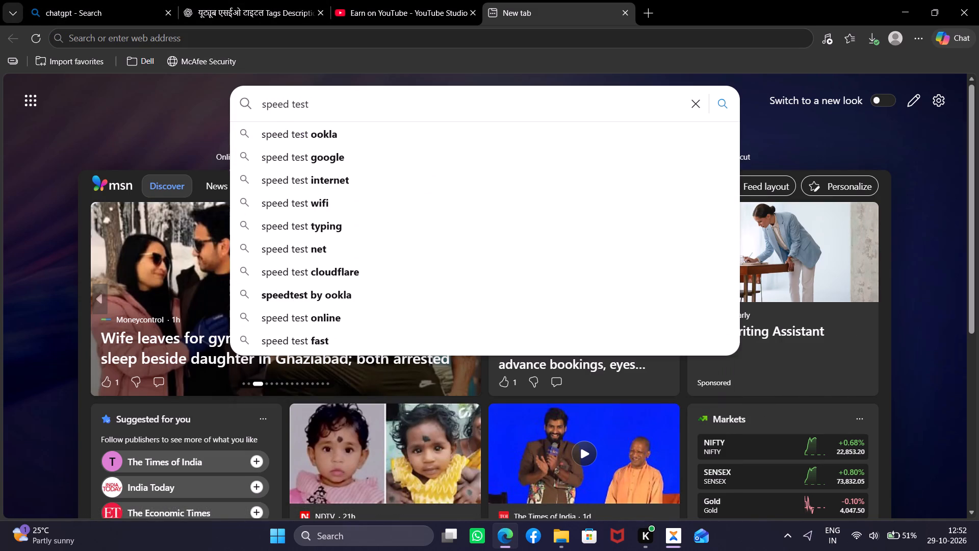
pyautogui.press('Return')
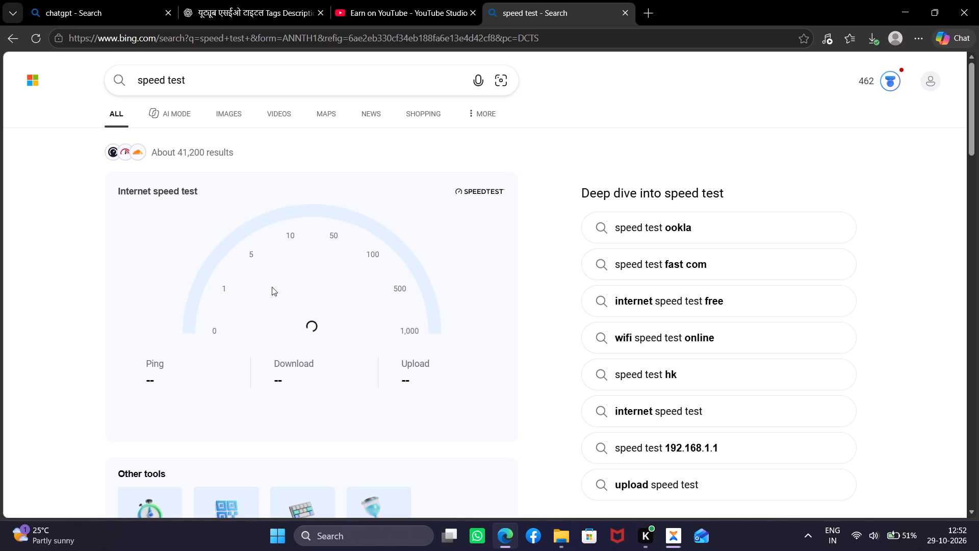
pyautogui.scroll(-2, 436, 364)
pyautogui.scroll(3, 436, 361)
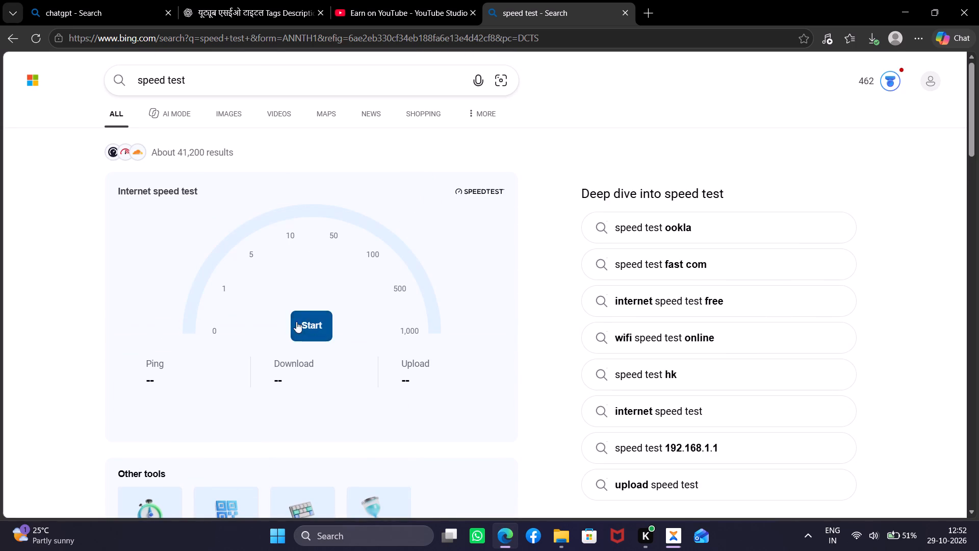
pyautogui.click(311, 322)
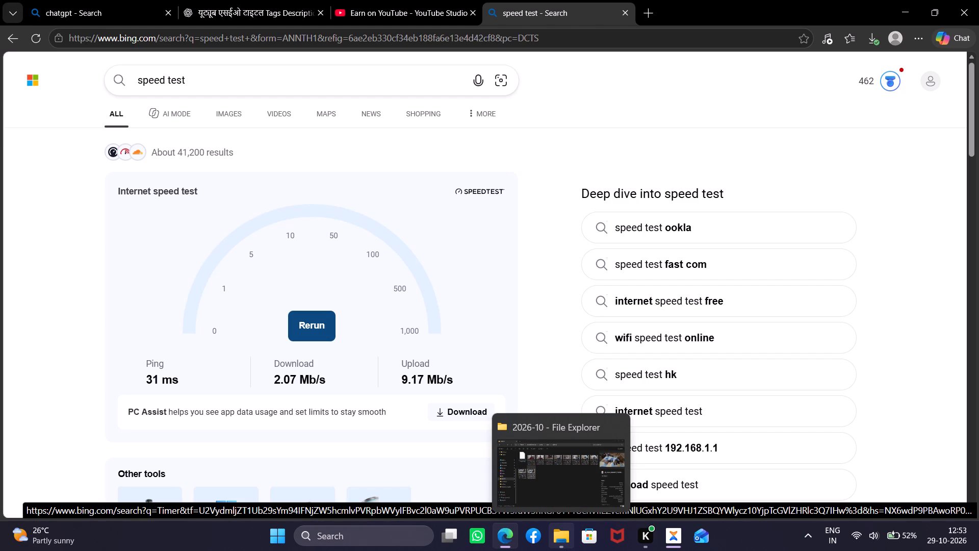
# Rerun the internet speed test and check the video's upload progress in YouTube Studio while waiting for the results.
pyautogui.click(309, 323)
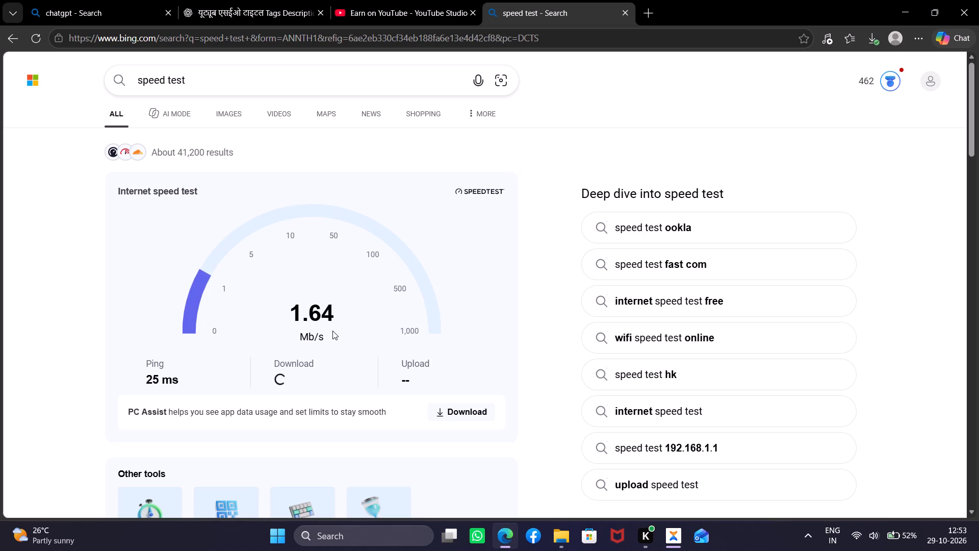
pyautogui.click(396, 6)
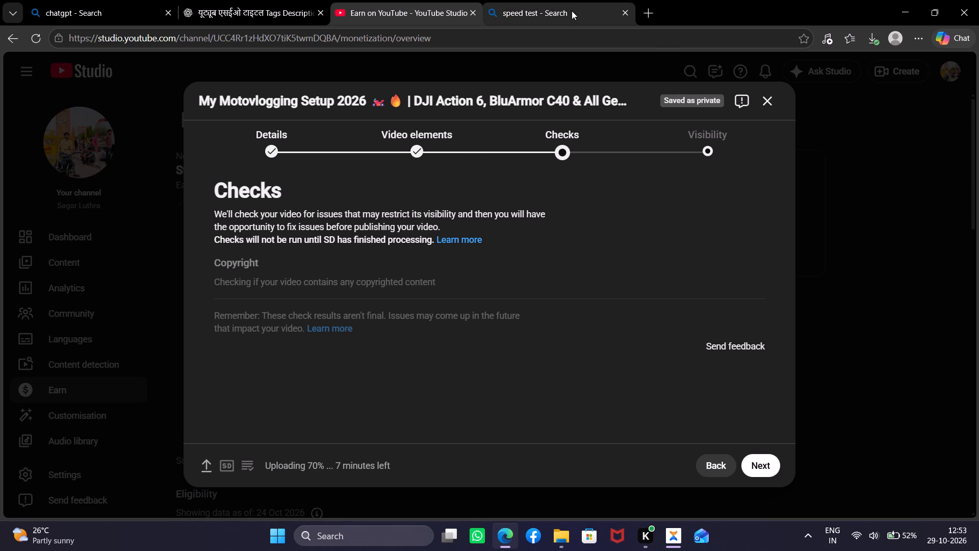
pyautogui.click(572, 11)
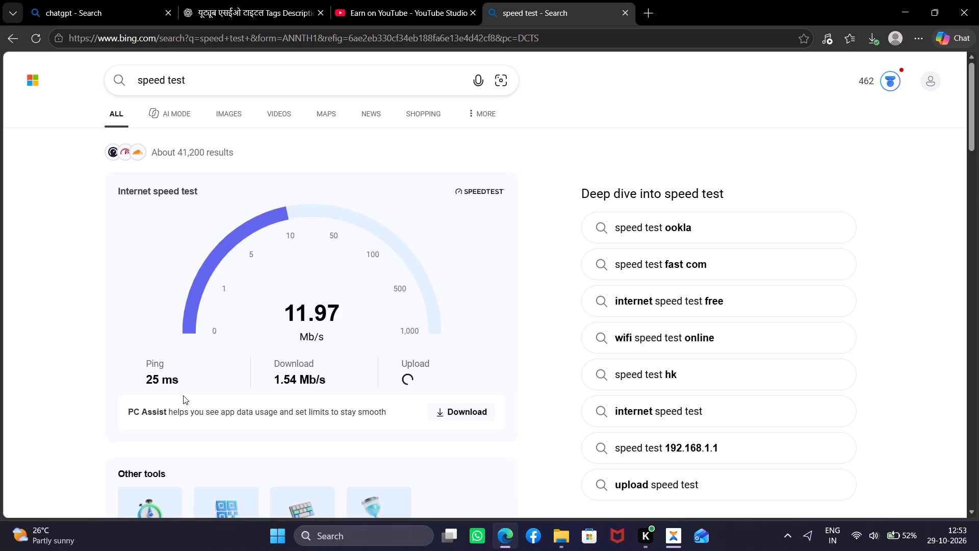
pyautogui.scroll(-5, 315, 307)
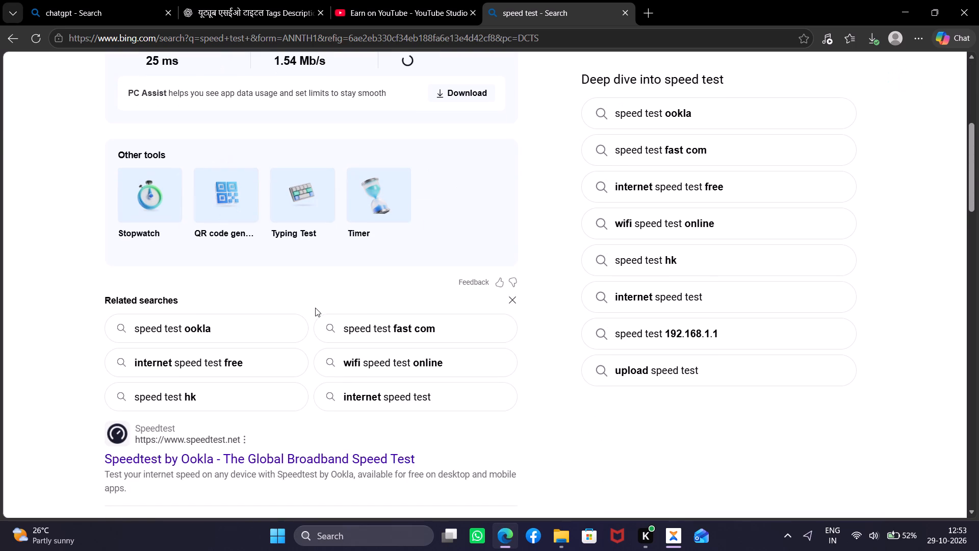
pyautogui.scroll(3, 315, 308)
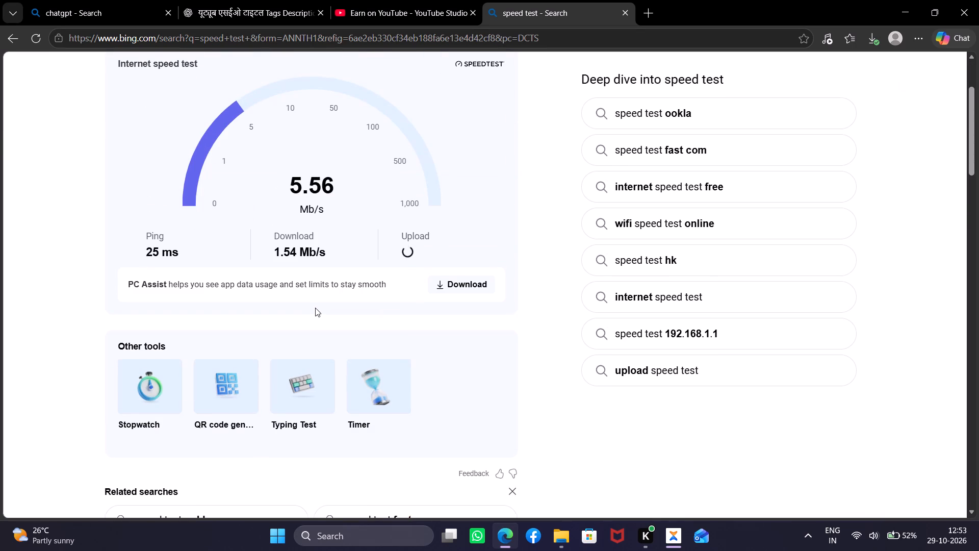
pyautogui.scroll(-3, 315, 308)
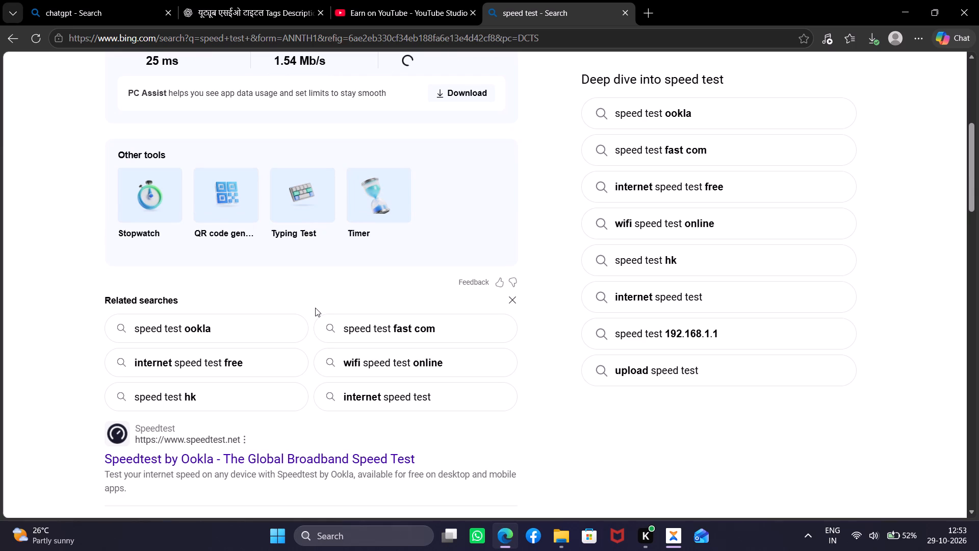
pyautogui.scroll(-2, 315, 308)
pyautogui.scroll(7, 315, 308)
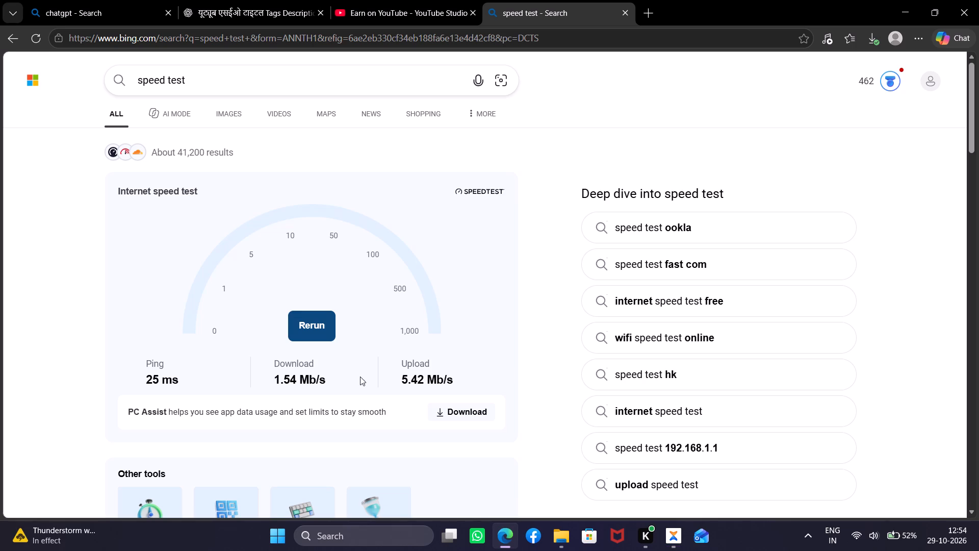
pyautogui.scroll(-4, 461, 252)
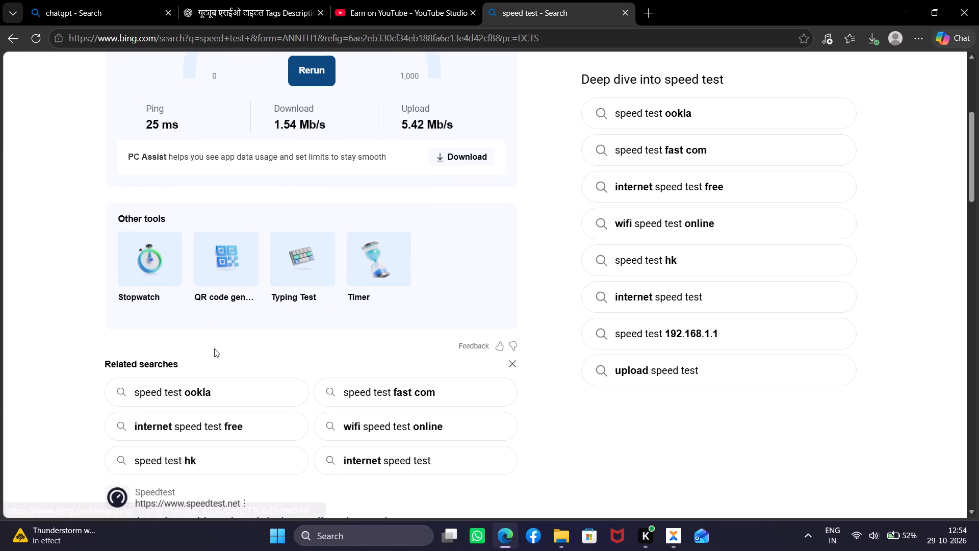
pyautogui.scroll(-2, 214, 348)
pyautogui.scroll(6, 217, 347)
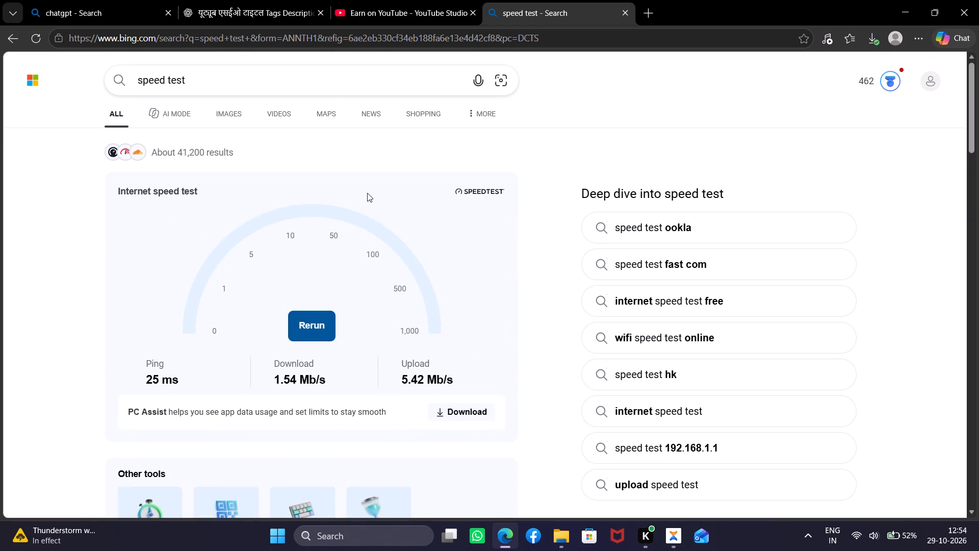
pyautogui.click(396, 0)
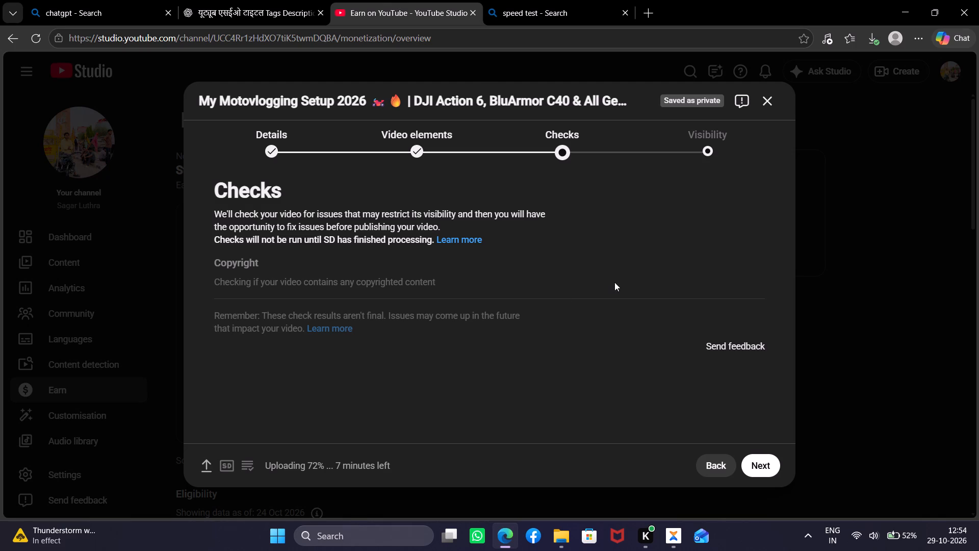
pyautogui.click(568, 5)
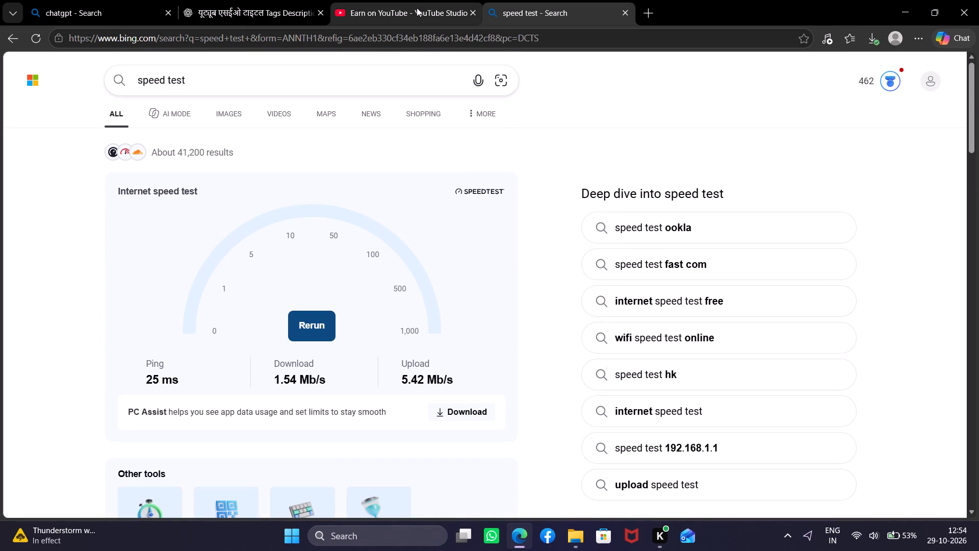
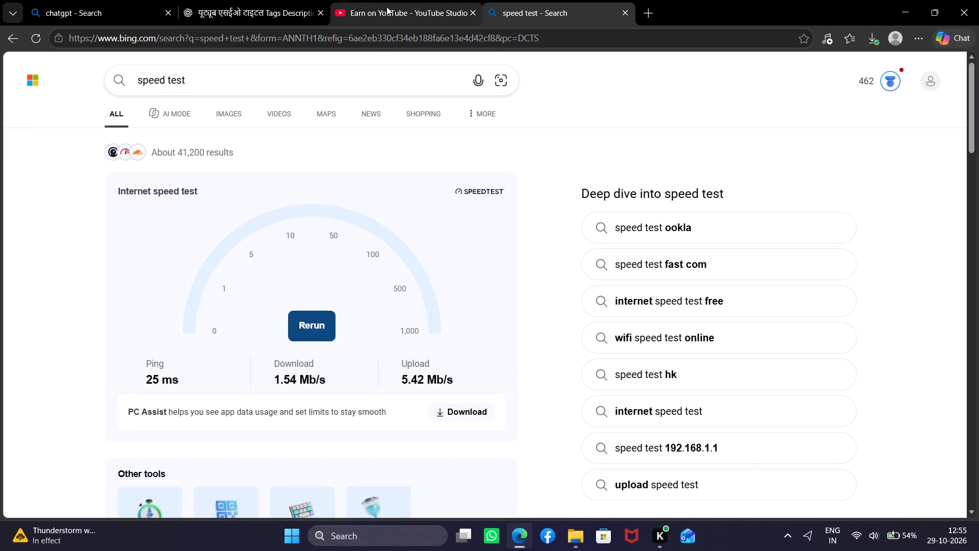
# Check the video's upload progress in YouTube Studio, view the Video elements stage, and return to the Checks stage.
pyautogui.click(410, 7)
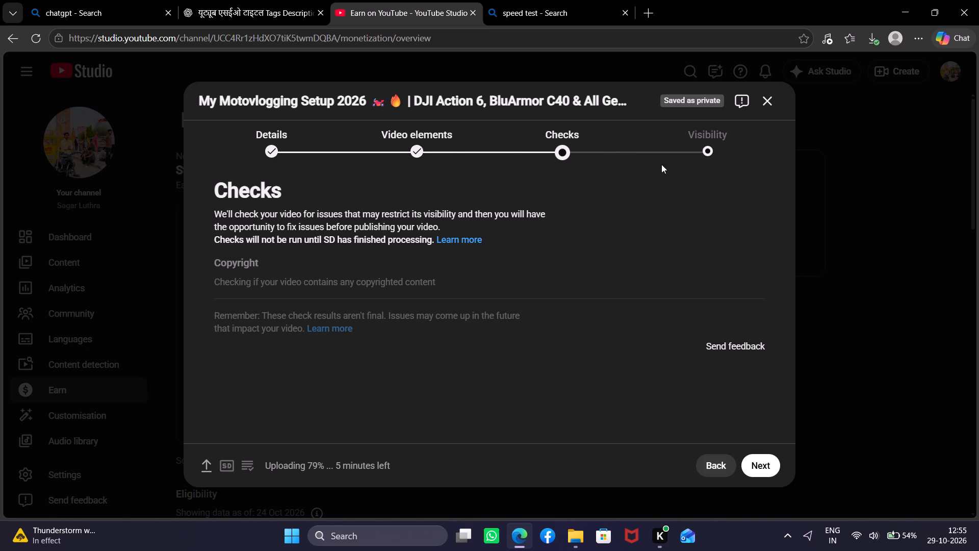
pyautogui.click(432, 135)
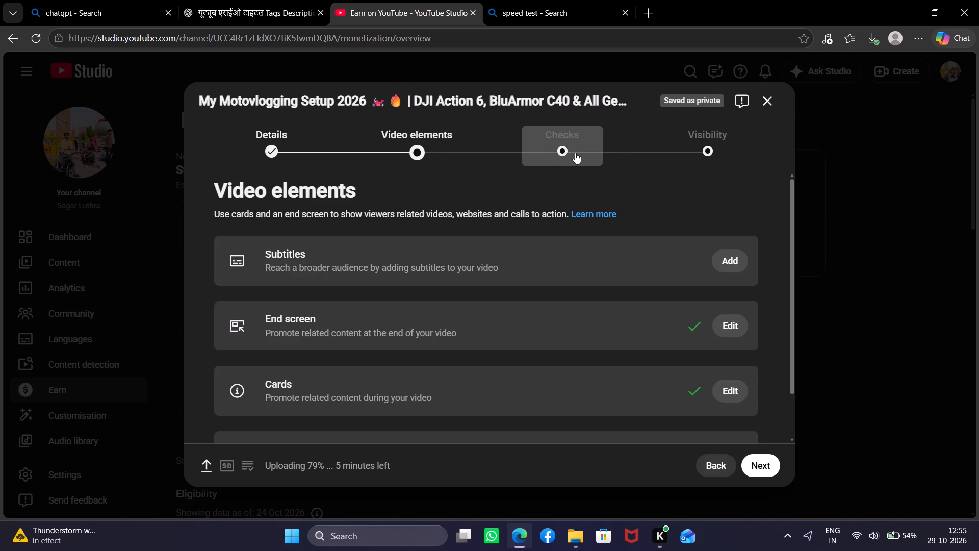
pyautogui.click(578, 153)
# Rerun the internet speed test and check the video's upload progress in YouTube Studio before reading the results.
pyautogui.click(522, 11)
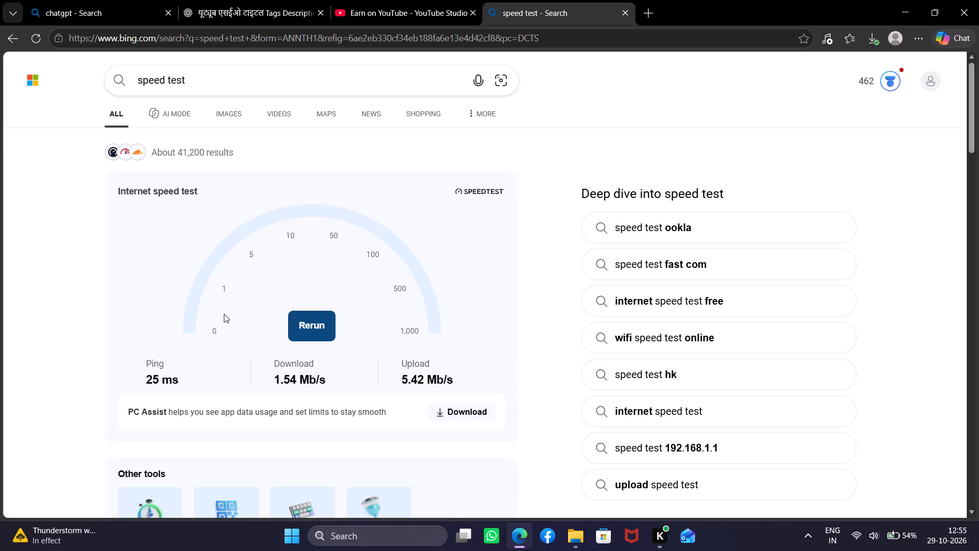
pyautogui.click(310, 324)
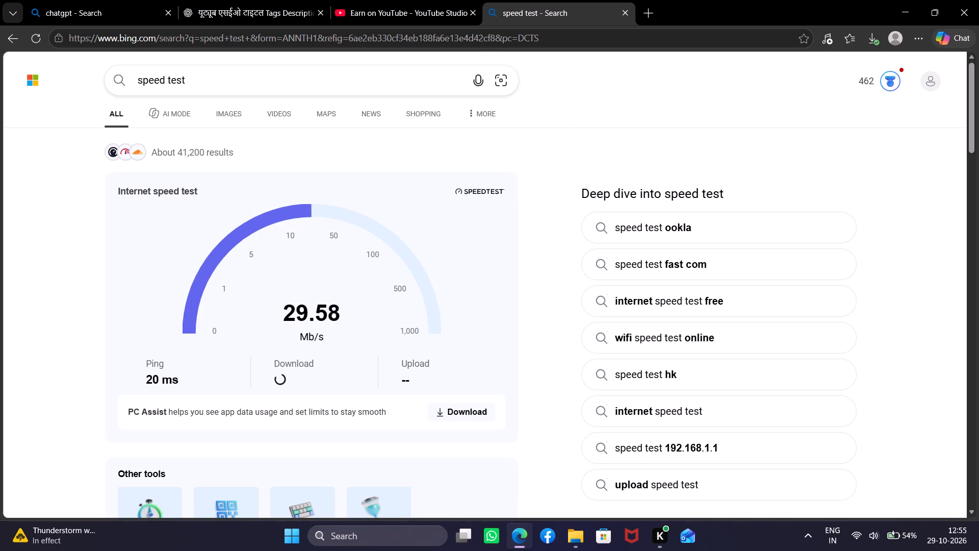
pyautogui.click(440, 12)
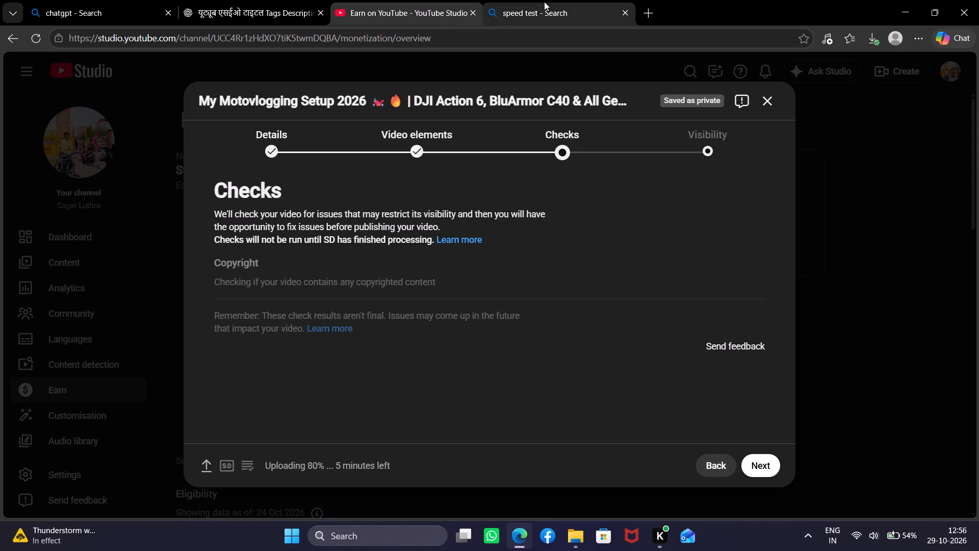
pyautogui.click(545, 2)
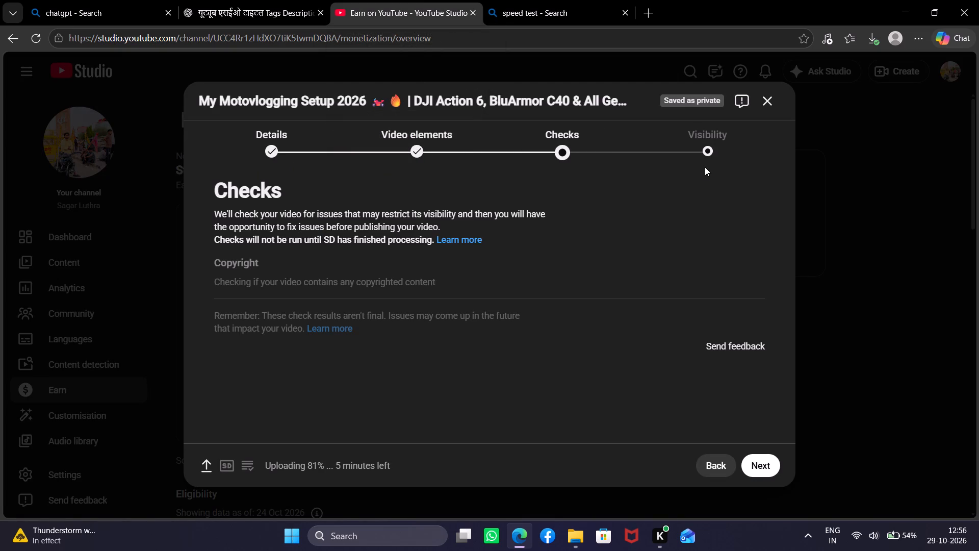
pyautogui.click(552, 16)
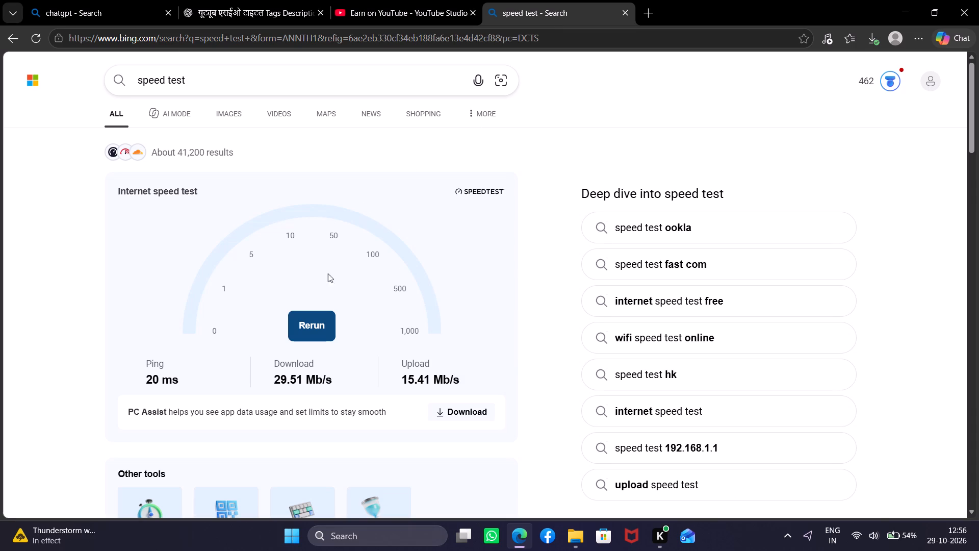
# Run the speed test again, looking through the search results and checking the upload progress while it finishes.
pyautogui.click(330, 315)
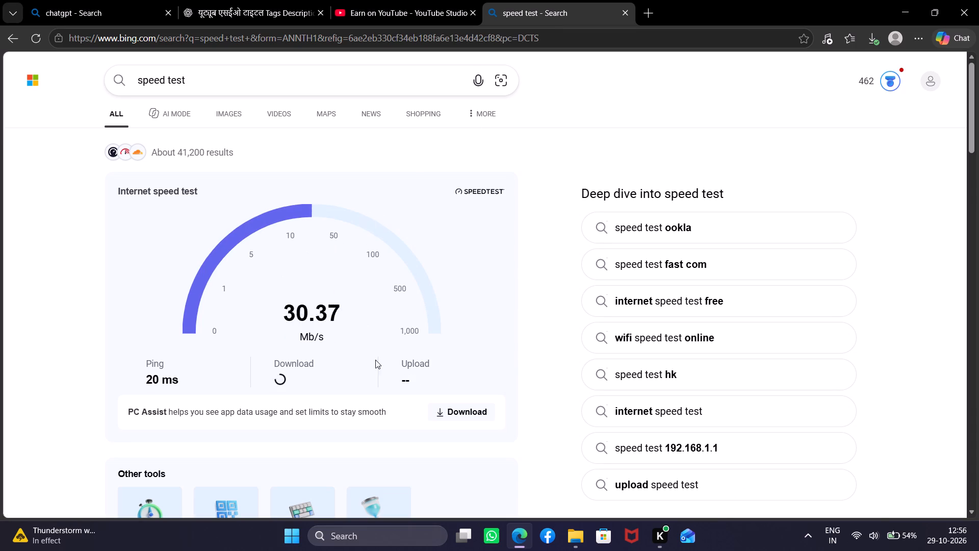
pyautogui.scroll(-2, 520, 330)
pyautogui.scroll(-2, 476, 368)
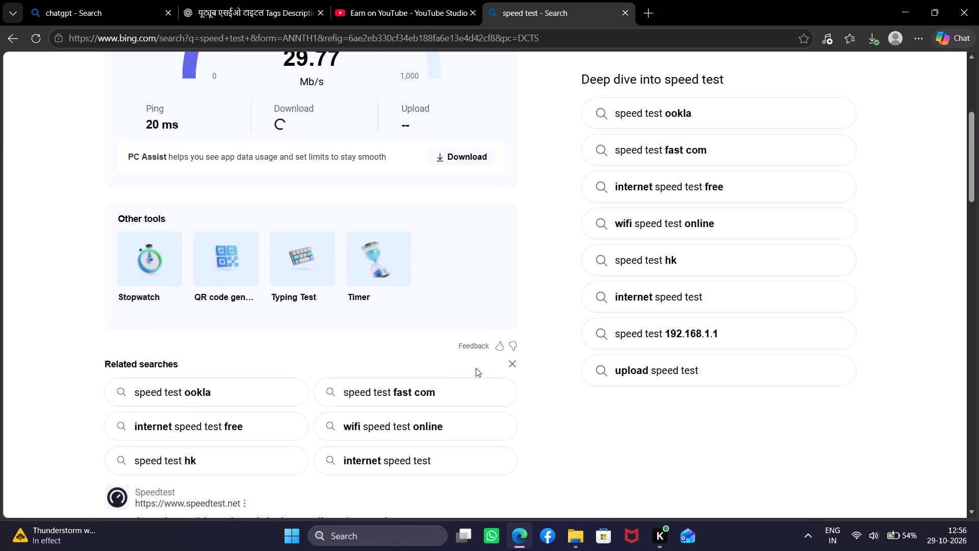
pyautogui.scroll(-14, 474, 370)
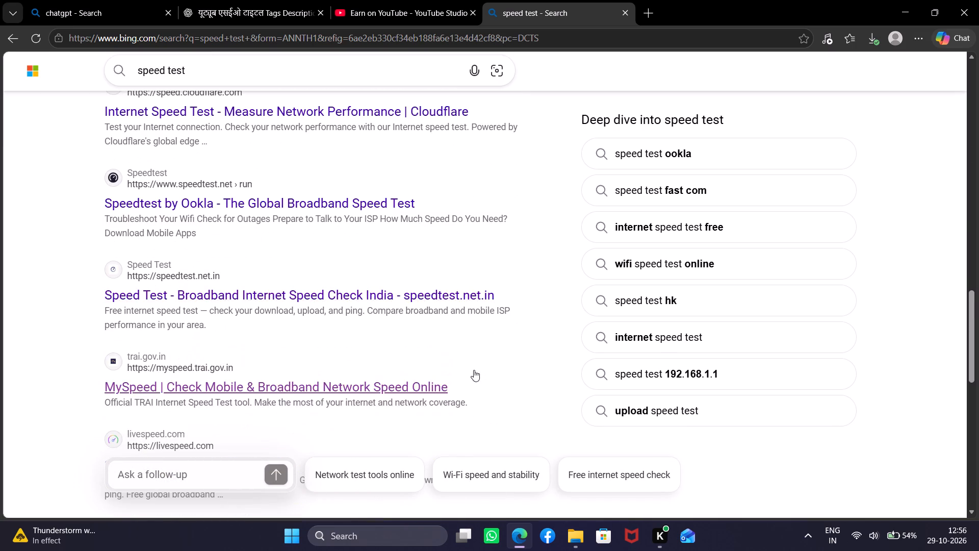
pyautogui.scroll(17, 474, 370)
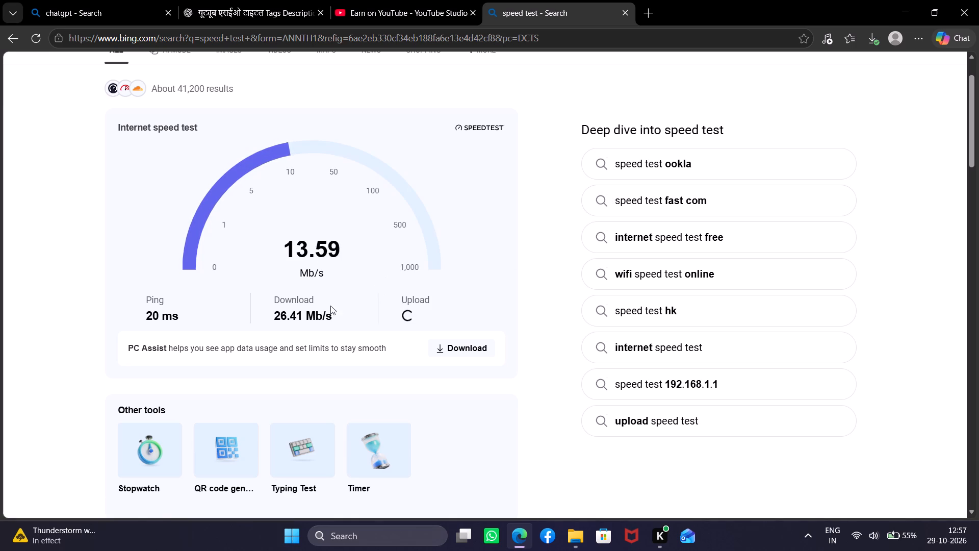
pyautogui.moveTo(426, 14); pyautogui.dragTo(426, 9)
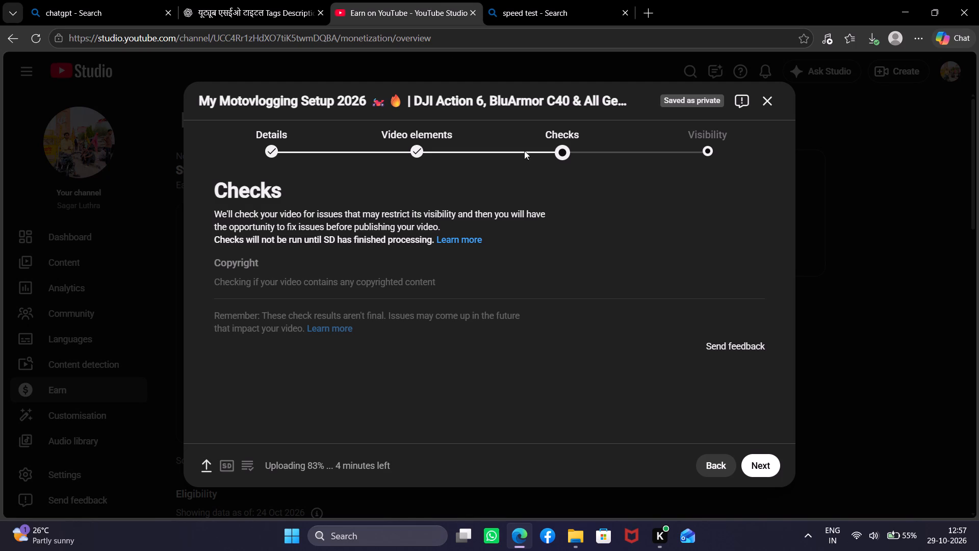
pyautogui.click(584, 13)
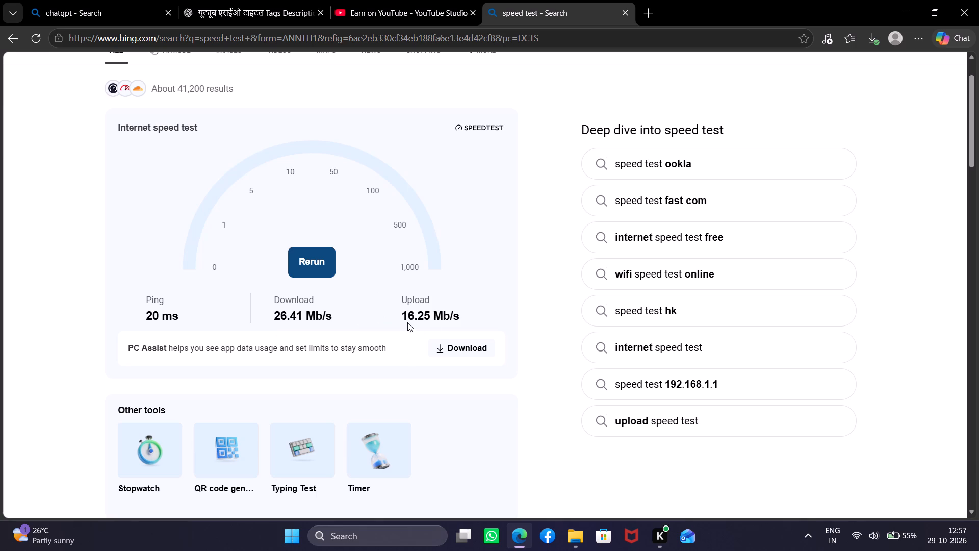
# Monitor the upload progress in YouTube Studio while alternating between the Checks and Visibility stages, with a glance at the speed test results.
pyautogui.click(407, 15)
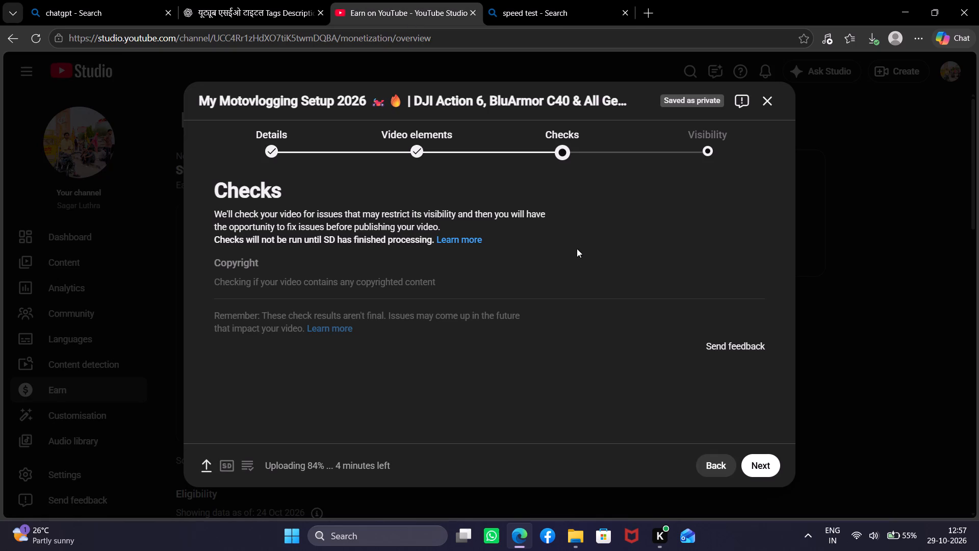
pyautogui.scroll(-5, 577, 248)
pyautogui.scroll(5, 591, 258)
pyautogui.scroll(-3, 597, 264)
pyautogui.click(708, 155)
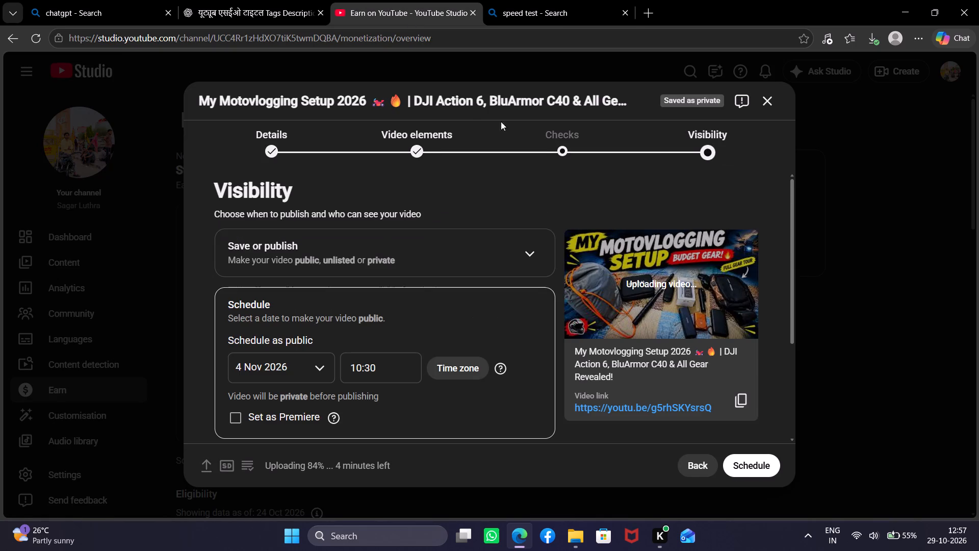
pyautogui.click(539, 130)
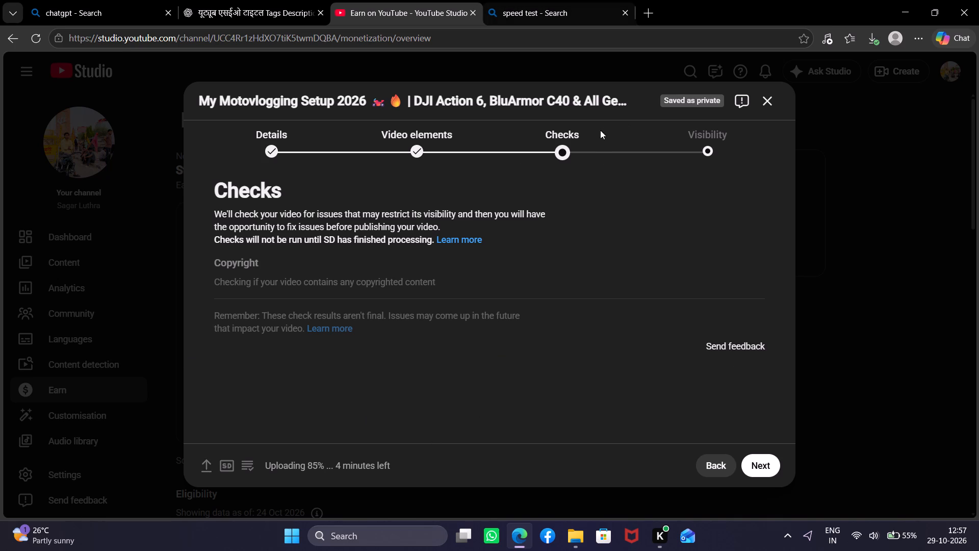
pyautogui.click(555, 134)
pyautogui.click(700, 139)
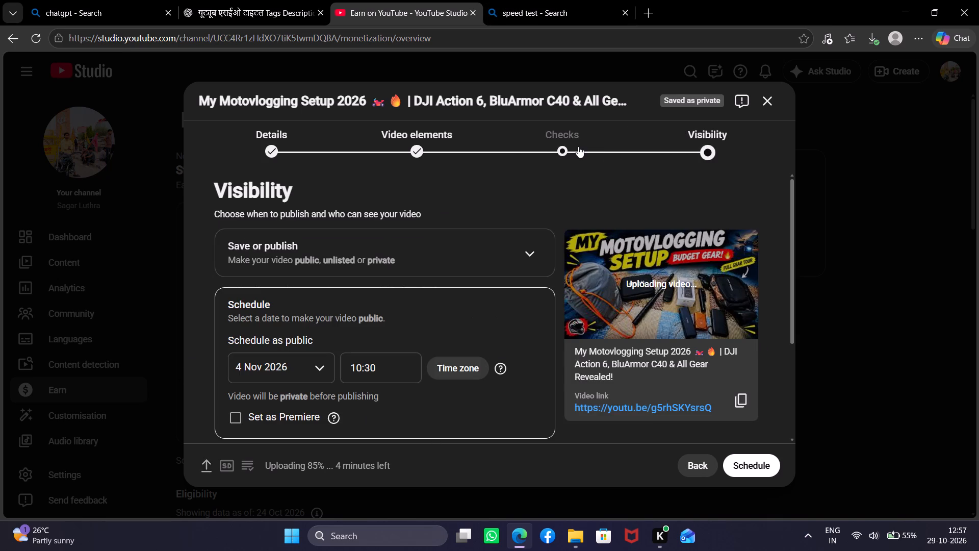
pyautogui.click(573, 146)
pyautogui.click(677, 146)
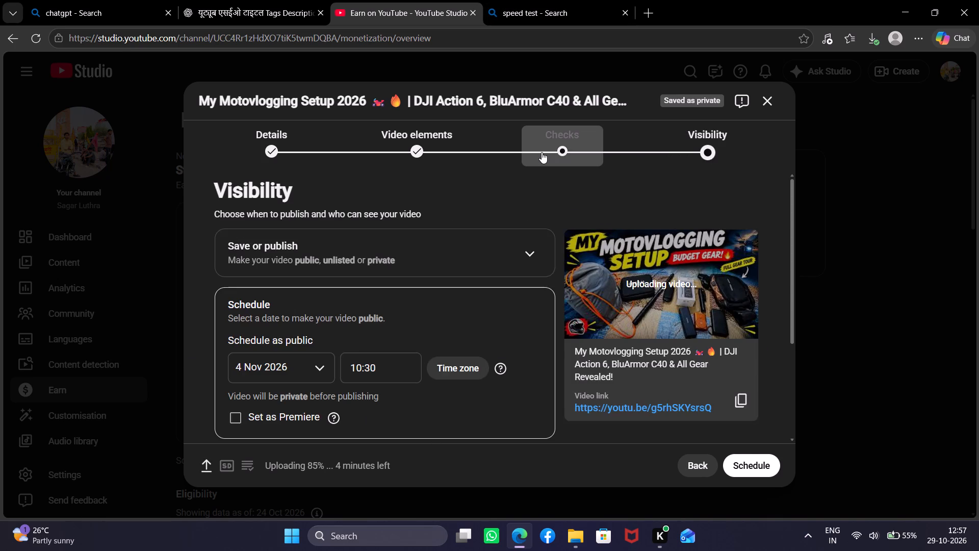
pyautogui.click(542, 152)
pyautogui.click(542, 152)
pyautogui.click(703, 150)
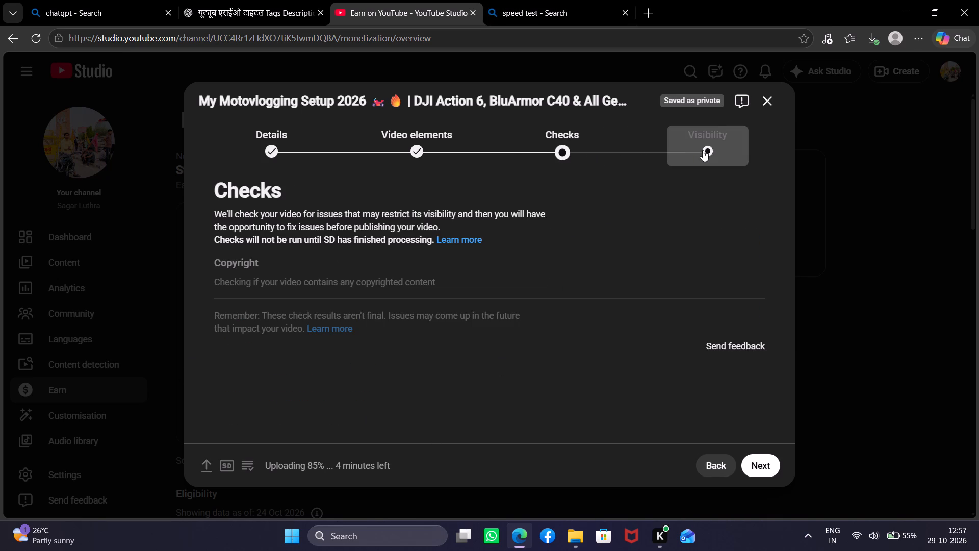
pyautogui.click(565, 151)
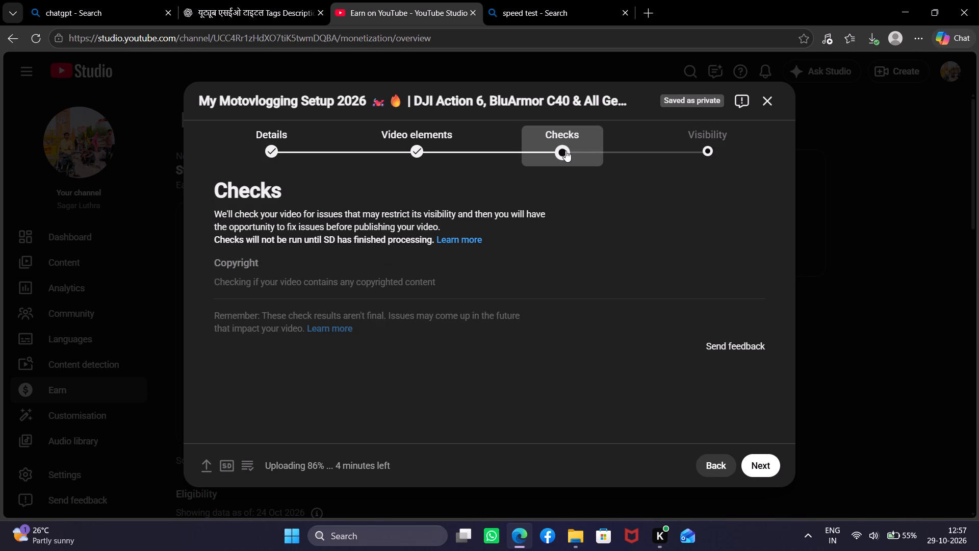
pyautogui.click(695, 145)
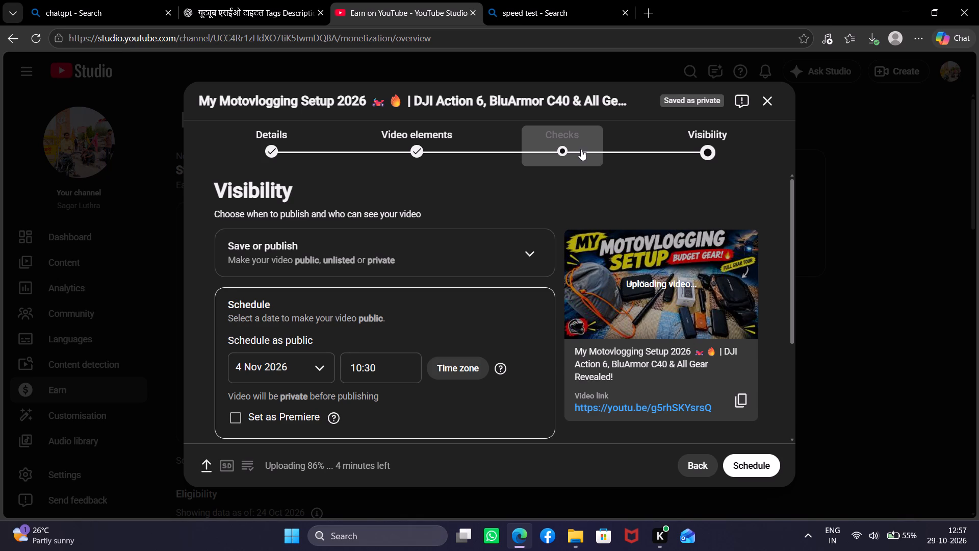
pyautogui.click(581, 149)
pyautogui.click(579, 8)
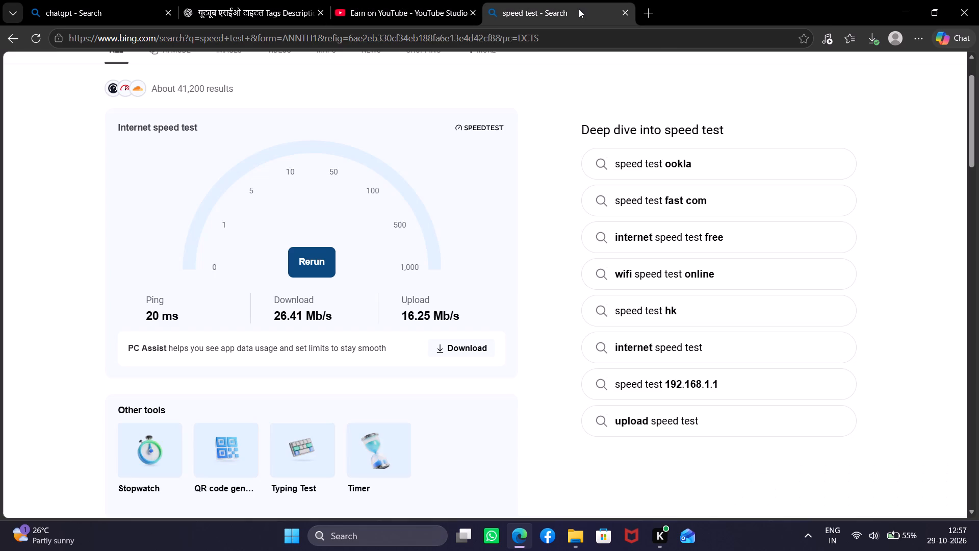
pyautogui.click(450, 0)
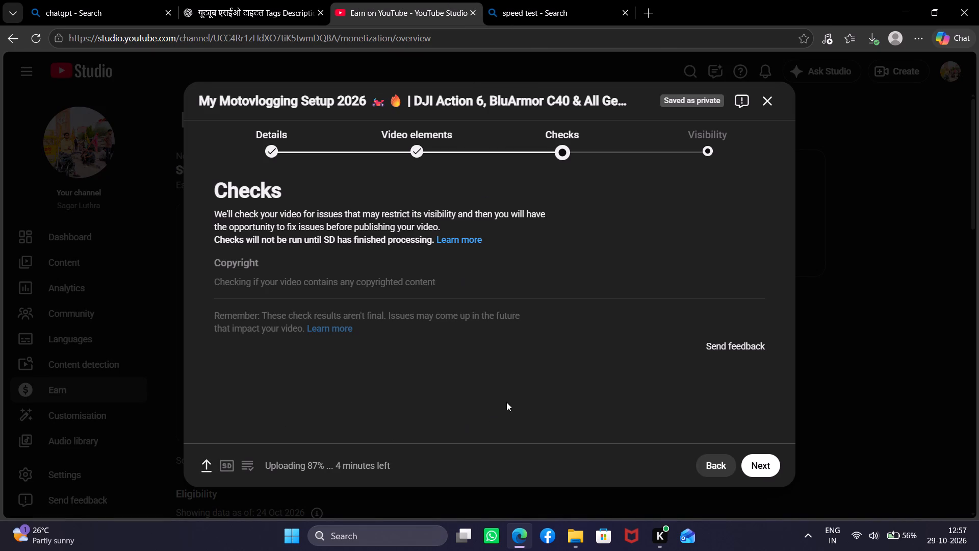
pyautogui.click(569, 153)
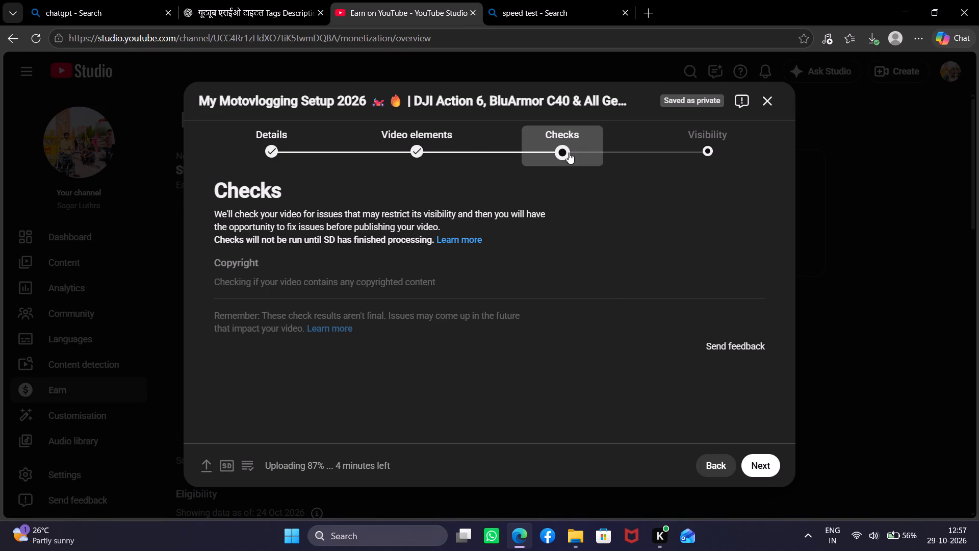
# View the subtitles editor from the Video elements stage, close it without adding subtitles, and return to the Checks stage.
pyautogui.click(418, 149)
pyautogui.click(720, 262)
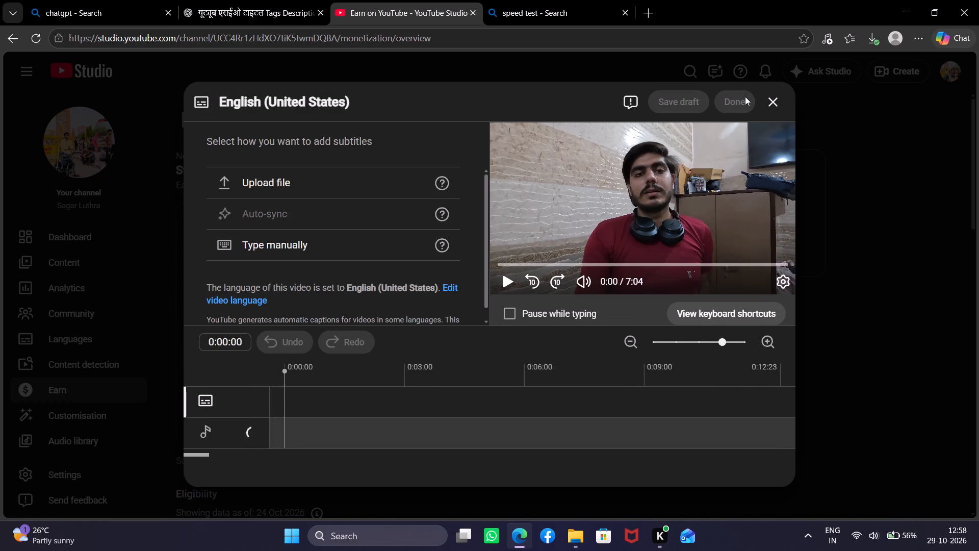
pyautogui.click(741, 109)
pyautogui.click(766, 101)
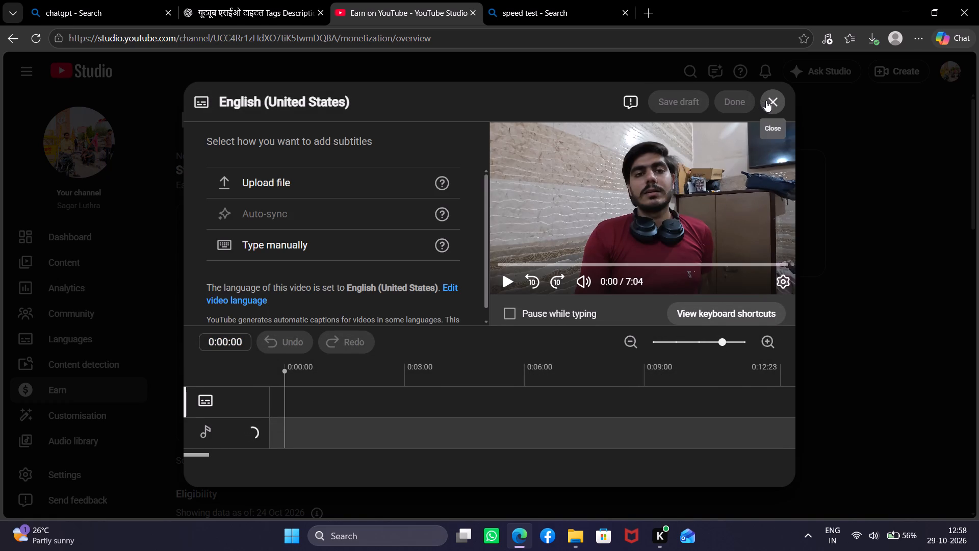
pyautogui.scroll(-4, 647, 282)
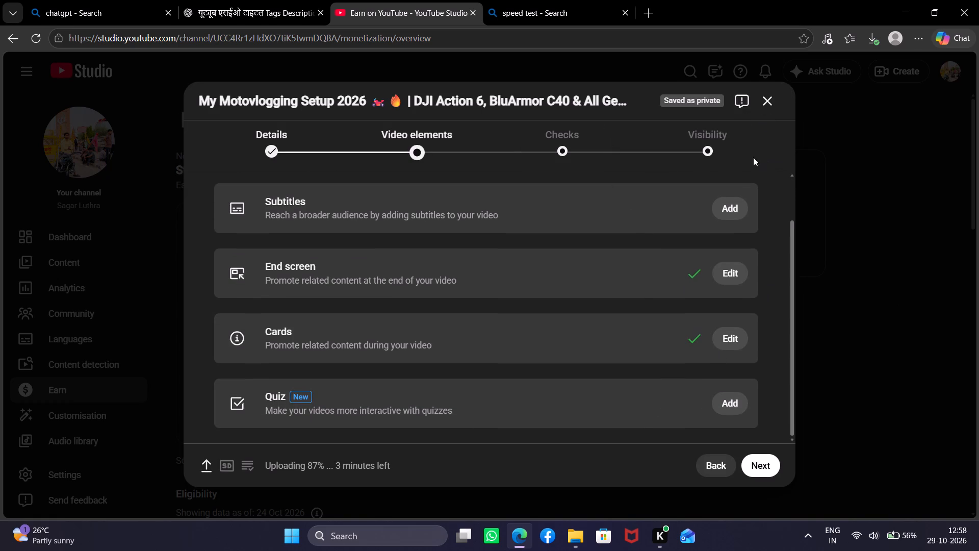
pyautogui.click(587, 156)
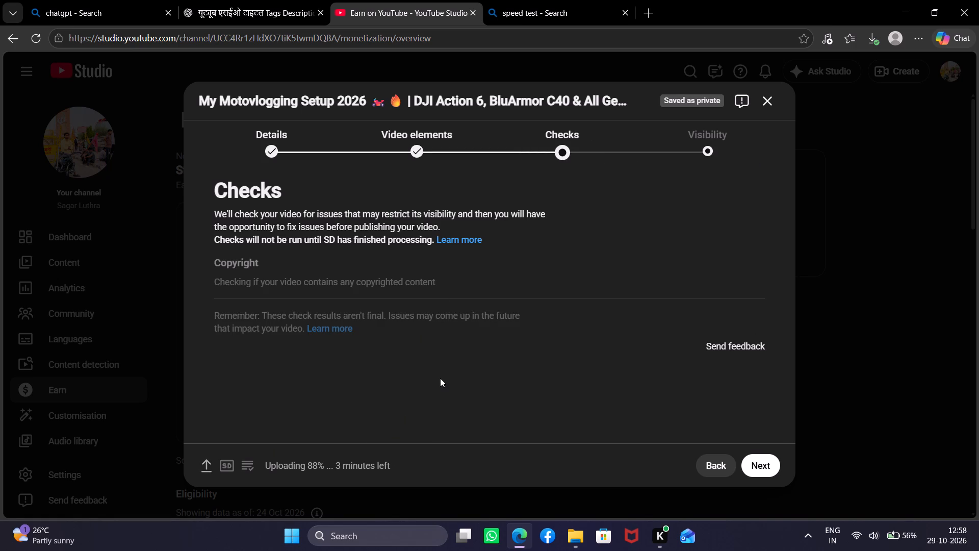
# Look at the speed test results again and return to the video upload in YouTube Studio.
pyautogui.click(492, 0)
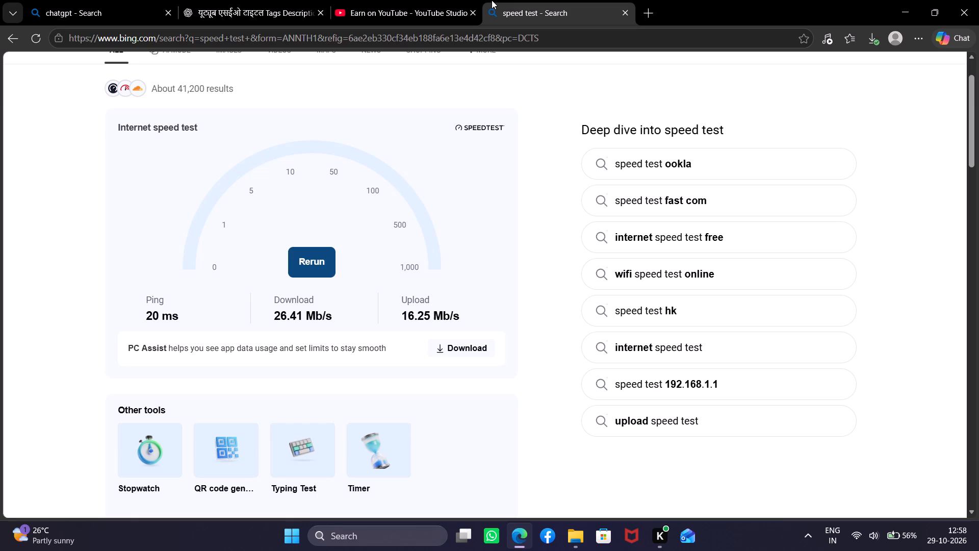
pyautogui.click(416, 12)
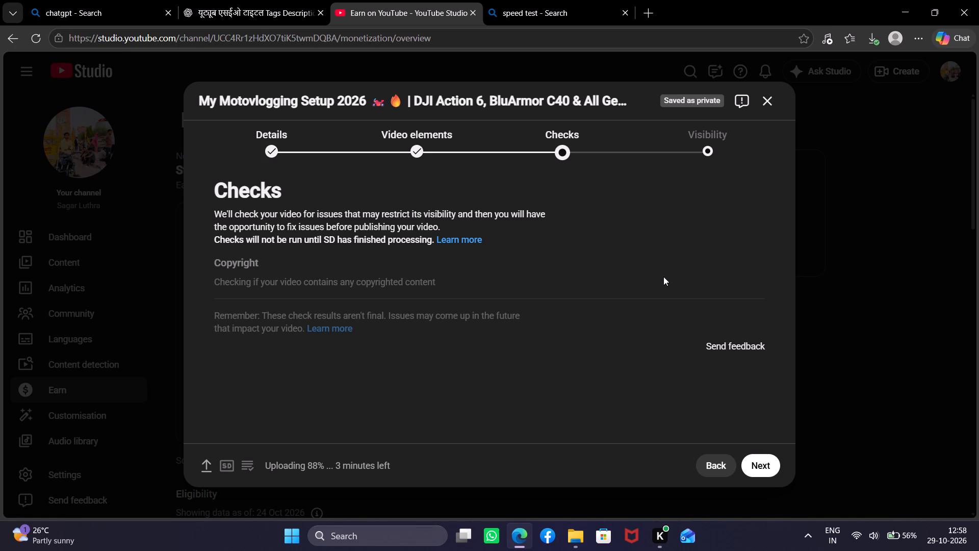
# Review the Visibility stage, viewing the save-or-publish options and switching back to the public schedule for 4 Nov 2026 at 10:30.
pyautogui.click(717, 141)
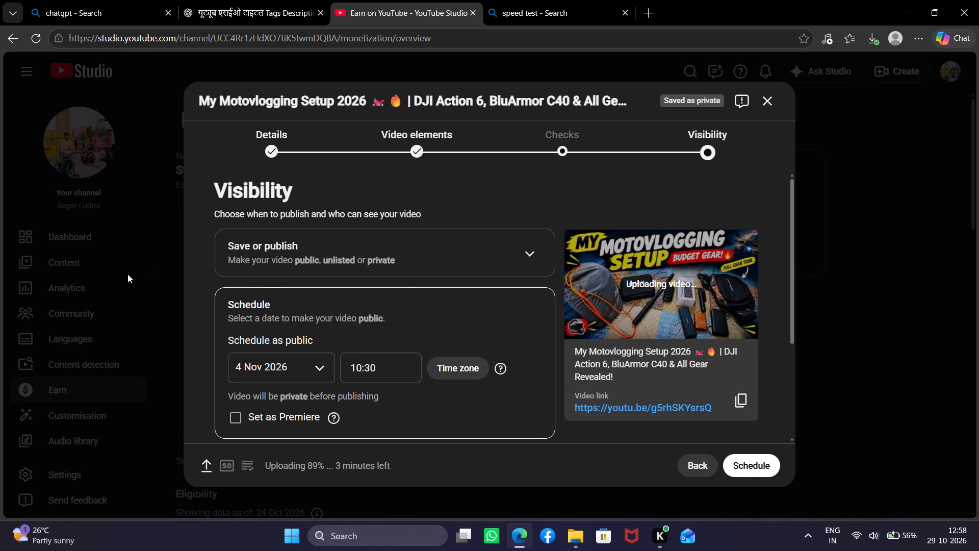
pyautogui.scroll(-4, 358, 268)
pyautogui.scroll(-3, 462, 333)
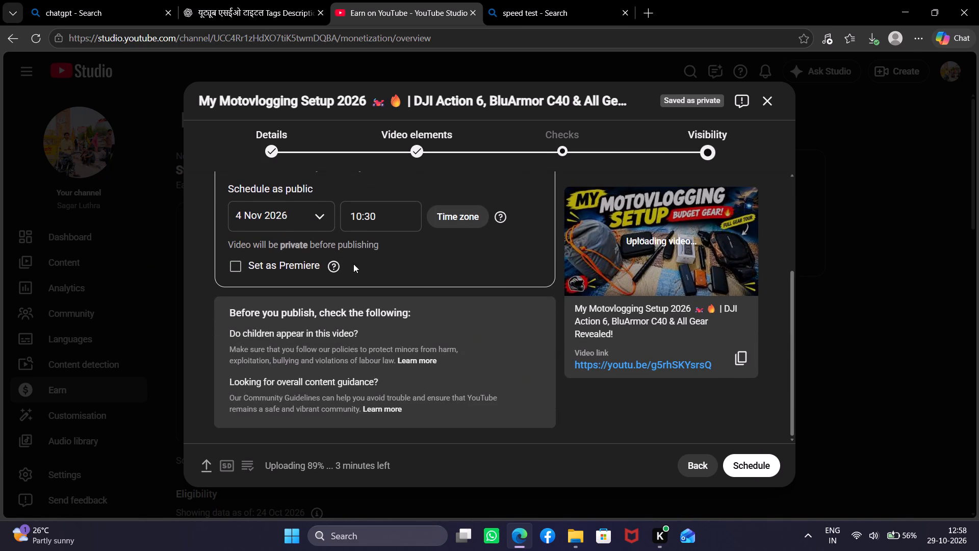
pyautogui.scroll(8, 553, 284)
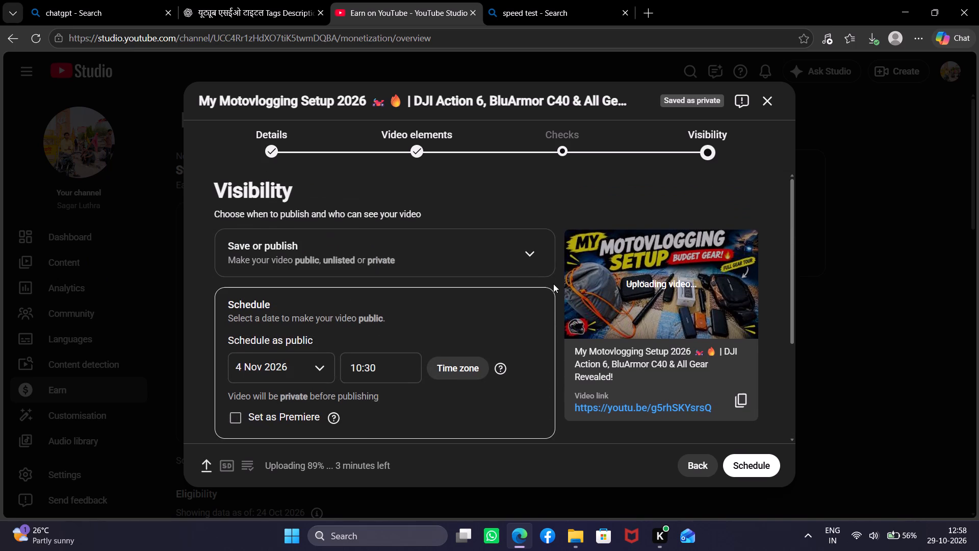
pyautogui.click(535, 257)
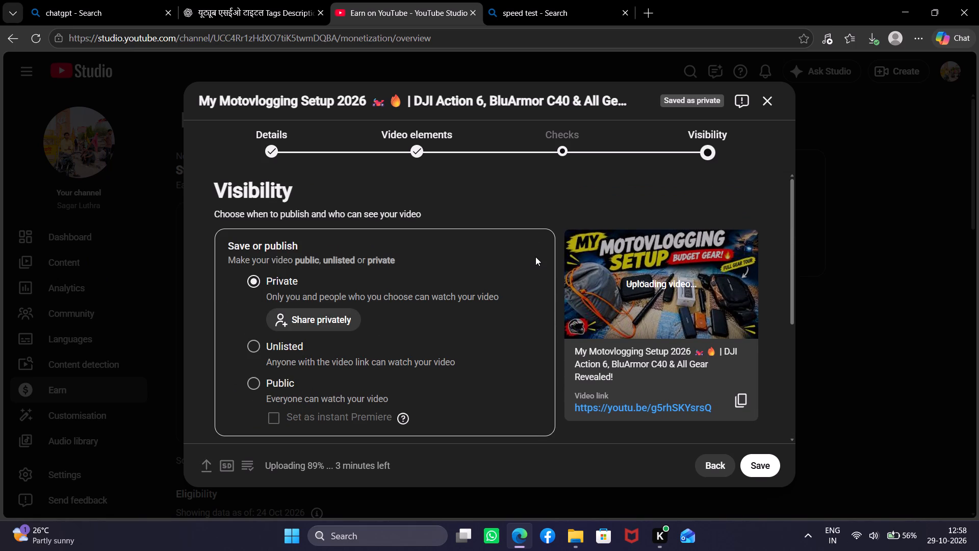
pyautogui.scroll(-3, 479, 327)
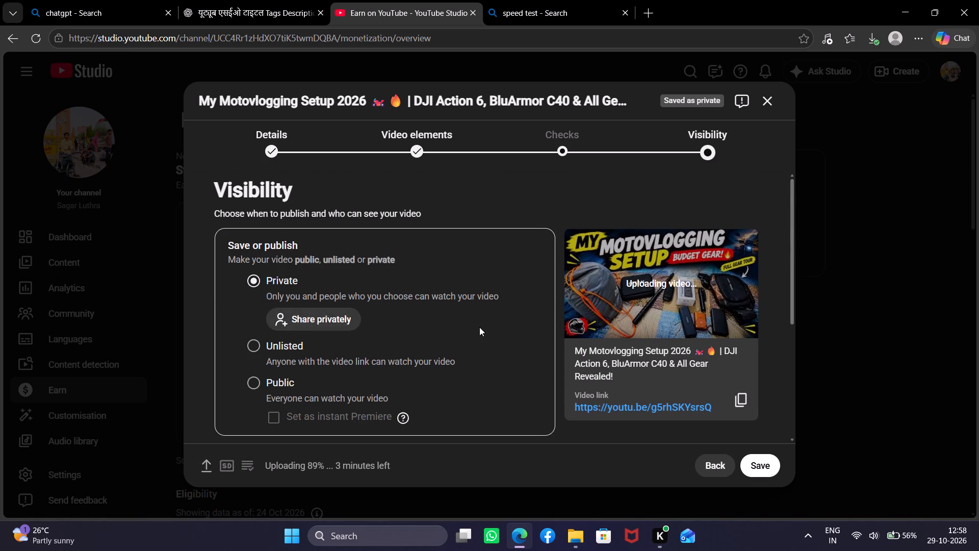
pyautogui.scroll(-3, 479, 327)
pyautogui.click(501, 270)
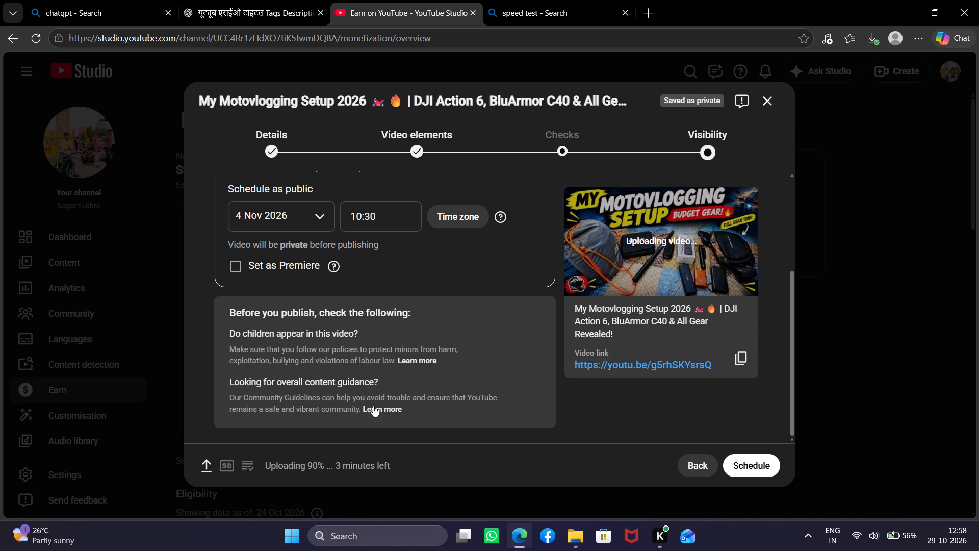
pyautogui.click(544, 7)
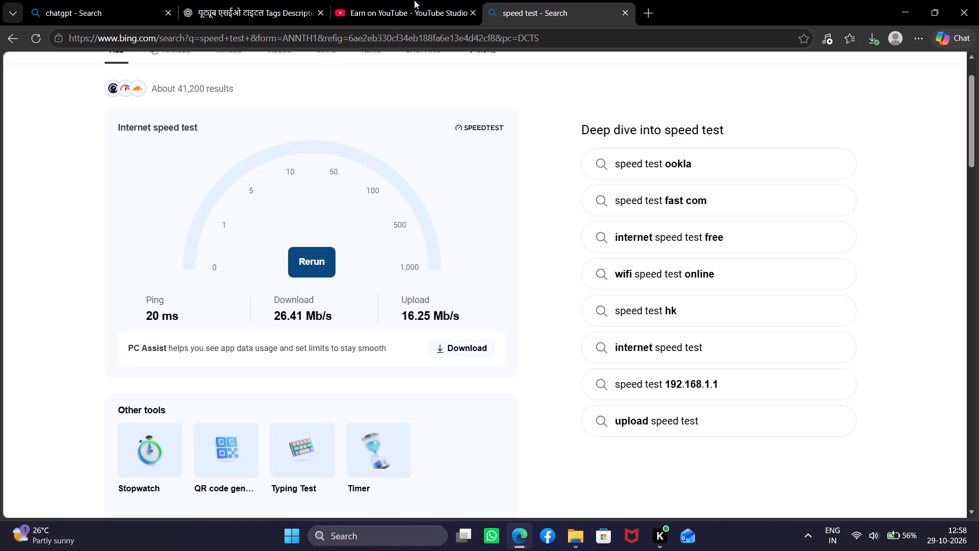
pyautogui.click(406, 16)
pyautogui.scroll(3, 705, 393)
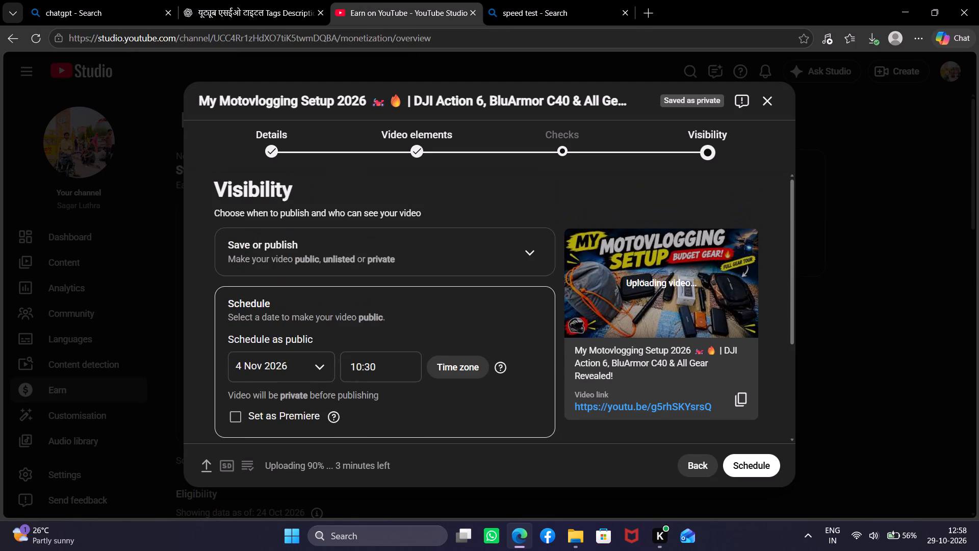
pyautogui.scroll(4, 527, 307)
pyautogui.click(557, 145)
pyautogui.tripleClick(562, 145)
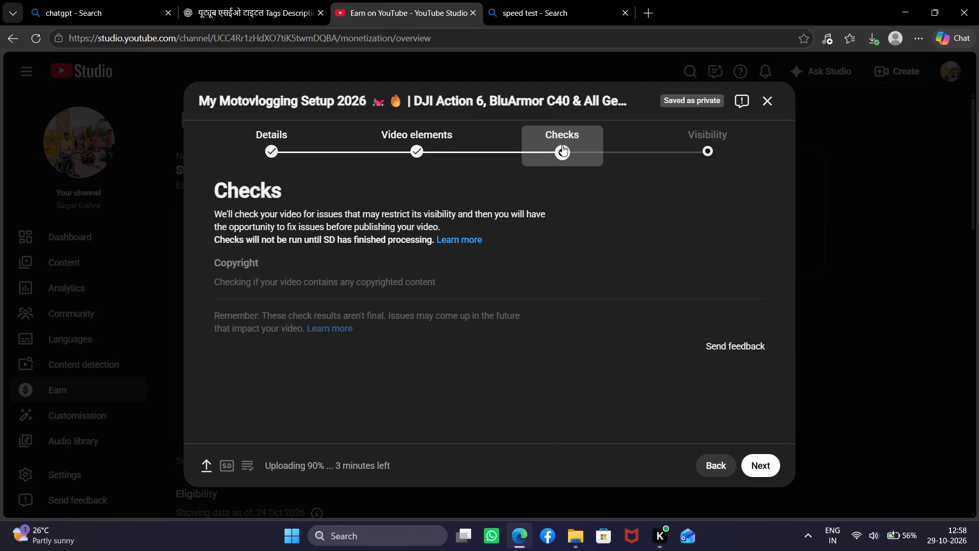
pyautogui.click(689, 151)
pyautogui.click(565, 148)
pyautogui.click(449, 143)
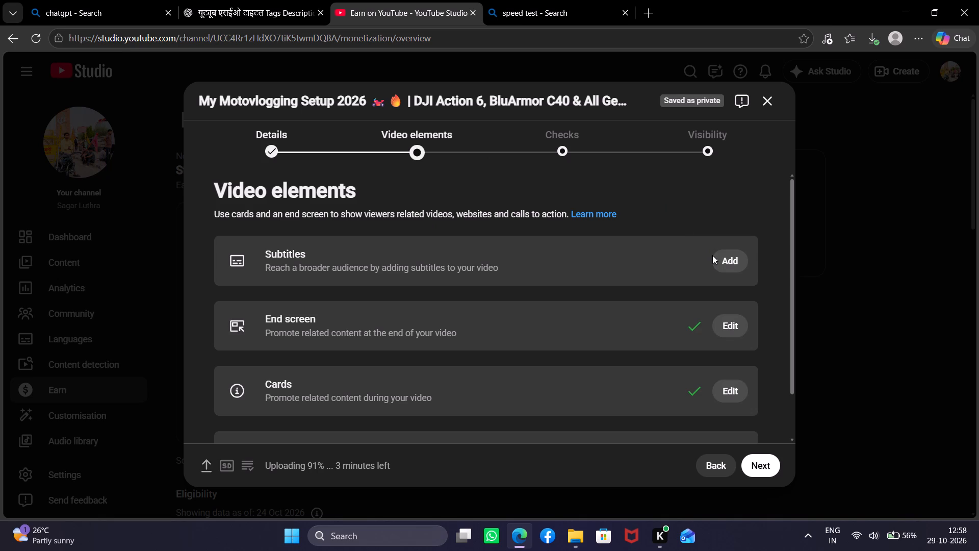
pyautogui.click(570, 151)
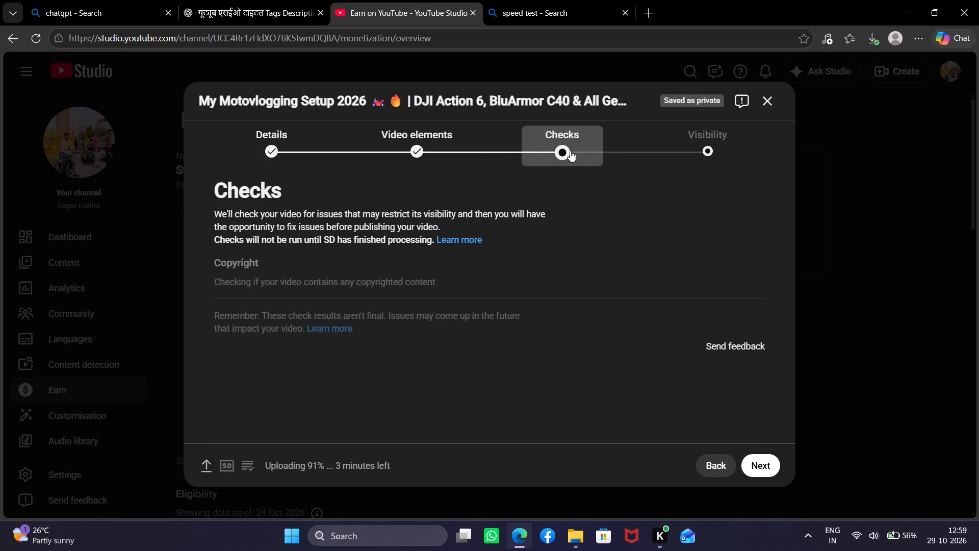
pyautogui.click(704, 159)
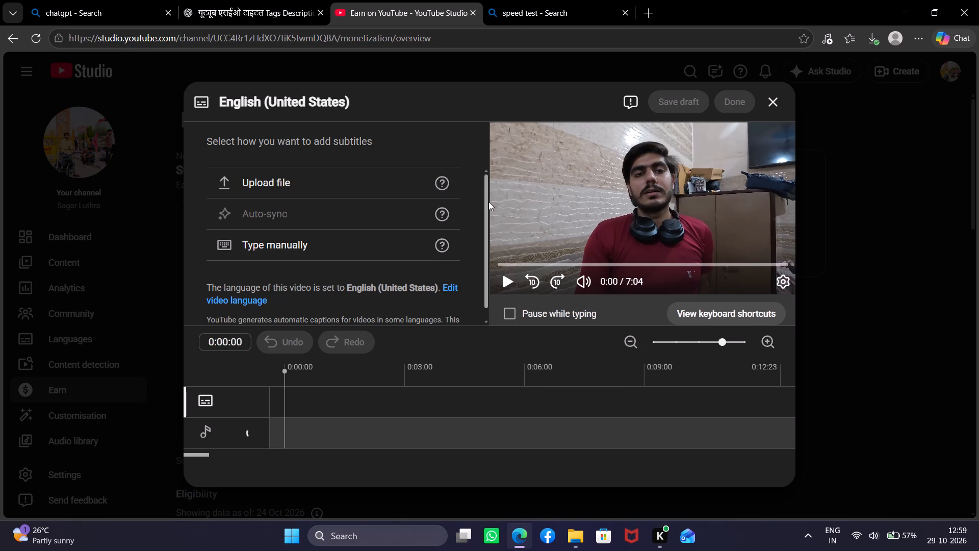
pyautogui.moveTo(485, 201); pyautogui.dragTo(470, 170)
pyautogui.moveTo(470, 170); pyautogui.dragTo(469, 164)
pyautogui.moveTo(483, 210); pyautogui.dragTo(464, 141)
pyautogui.scroll(-4, 501, 191)
pyautogui.scroll(-4, 308, 226)
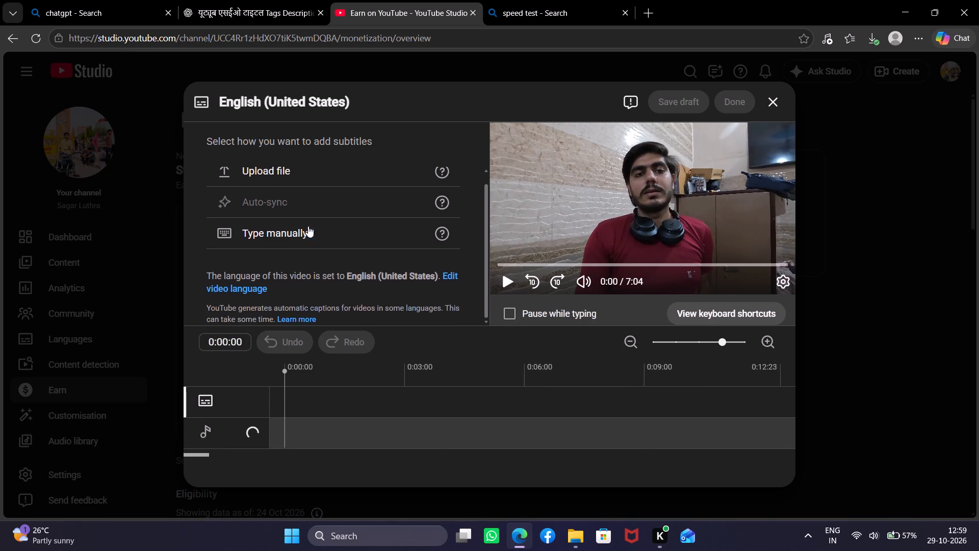
pyautogui.scroll(-11, 309, 227)
pyautogui.scroll(6, 309, 230)
pyautogui.scroll(-5, 309, 230)
pyautogui.scroll(5, 309, 230)
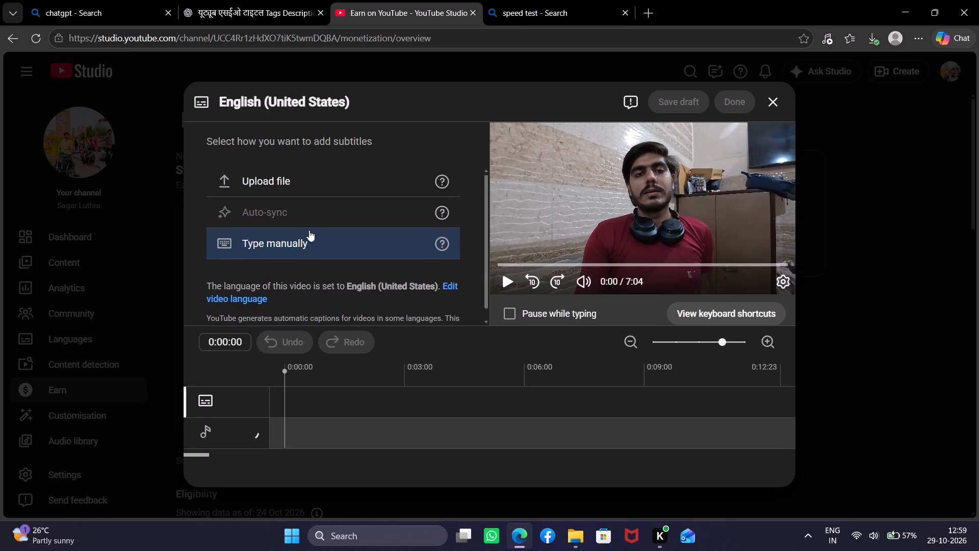
pyautogui.scroll(-5, 309, 230)
pyautogui.scroll(5, 309, 230)
pyautogui.scroll(-6, 309, 230)
pyautogui.scroll(5, 309, 230)
pyautogui.scroll(-4, 309, 230)
pyautogui.scroll(4, 309, 230)
pyautogui.scroll(-5, 309, 230)
pyautogui.scroll(4, 309, 230)
pyautogui.scroll(-4, 309, 230)
pyautogui.scroll(2, 309, 230)
pyautogui.scroll(-4, 309, 230)
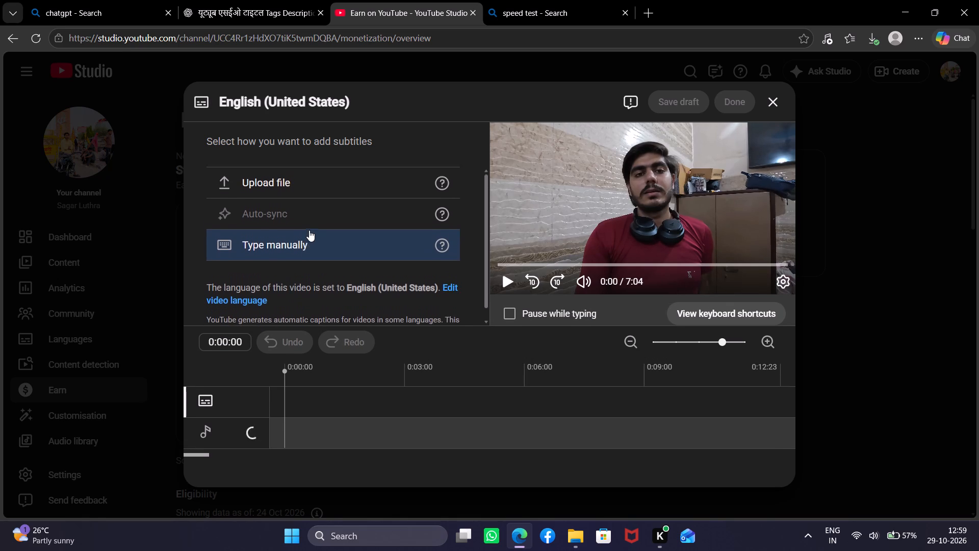
pyautogui.scroll(3, 309, 230)
pyautogui.click(779, 103)
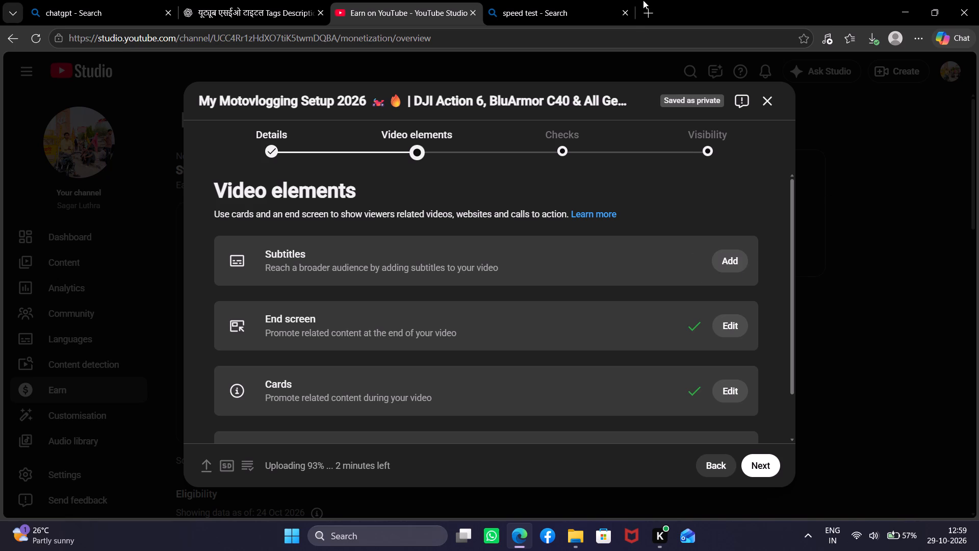
# Rerun the internet speed test.
pyautogui.click(562, 4)
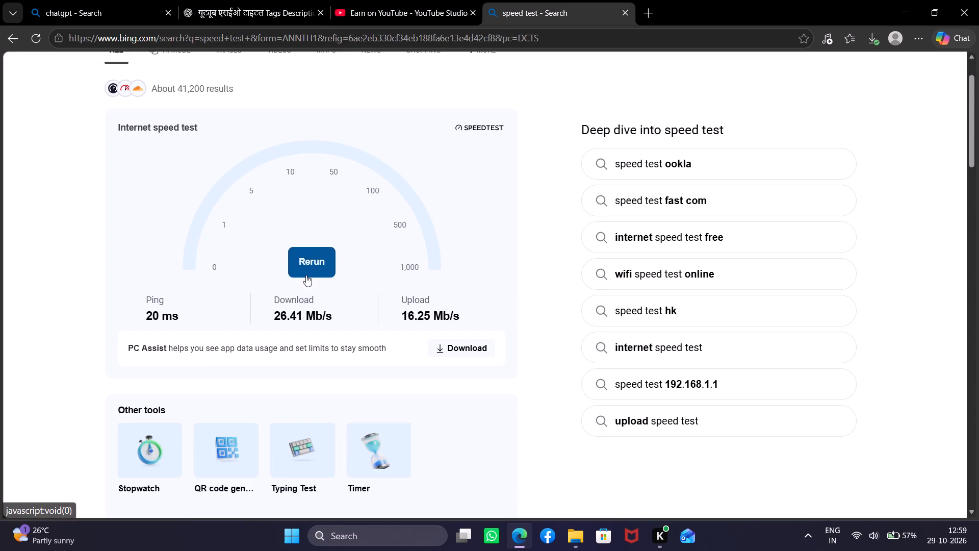
pyautogui.click(306, 275)
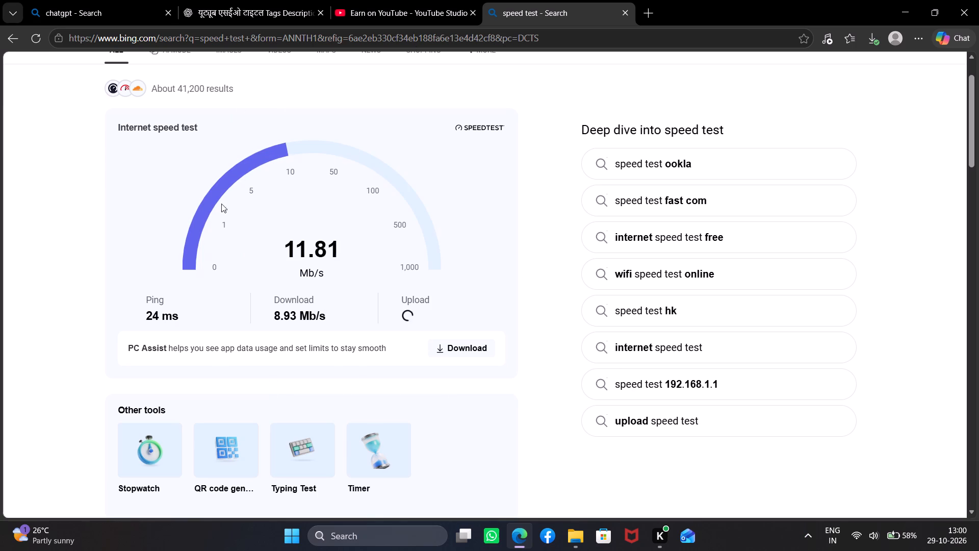
# Check the upload progress in YouTube Studio while looking over the Video elements, Visibility and Checks stages.
pyautogui.click(363, 1)
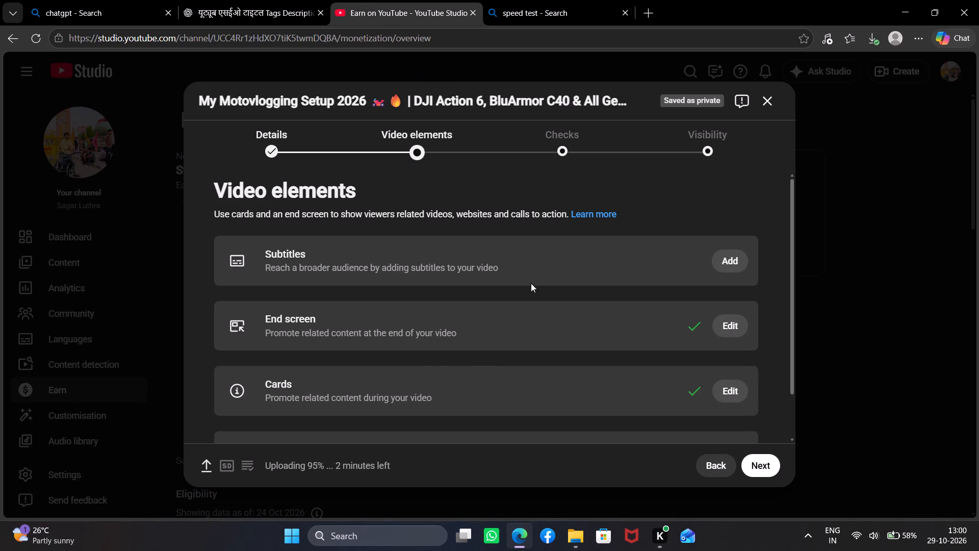
pyautogui.scroll(-3, 724, 408)
pyautogui.scroll(-3, 344, 351)
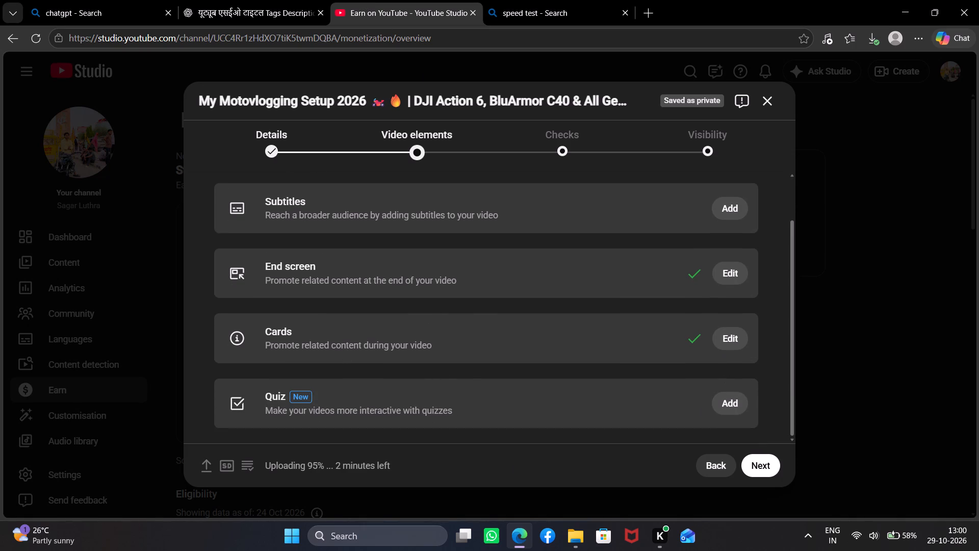
pyautogui.scroll(8, 366, 327)
pyautogui.click(573, 156)
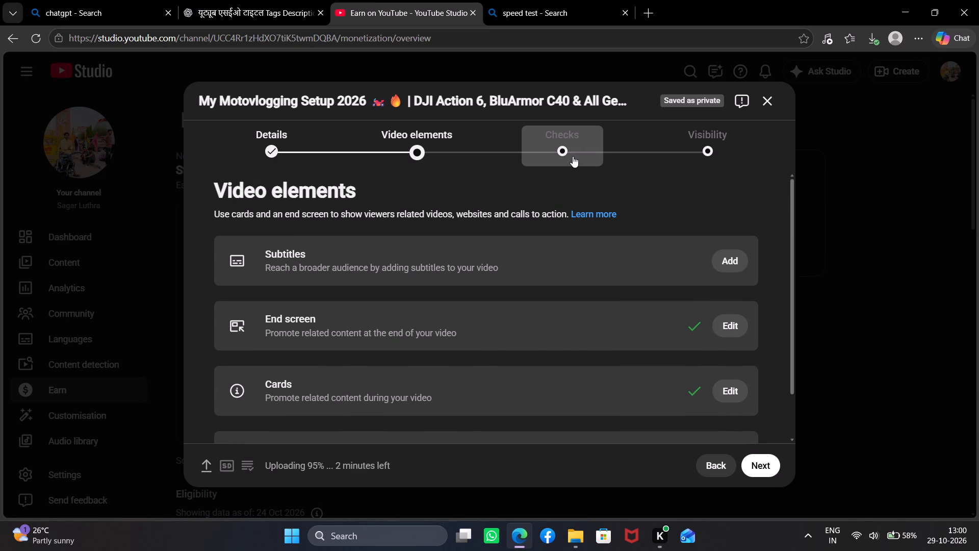
pyautogui.click(683, 155)
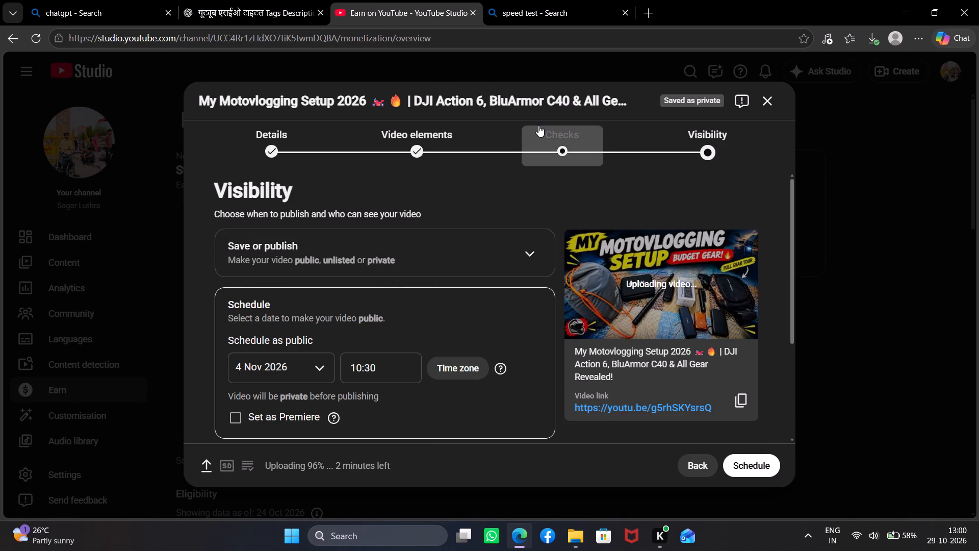
pyautogui.click(564, 148)
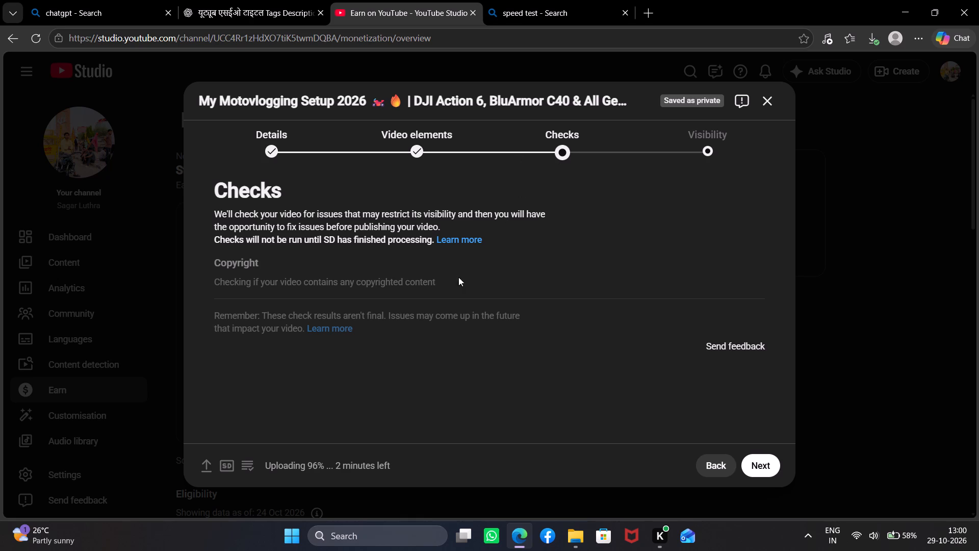
# Look at the new speed test results and browse the speed test search results down to the related searches.
pyautogui.click(505, 9)
pyautogui.scroll(-3, 433, 394)
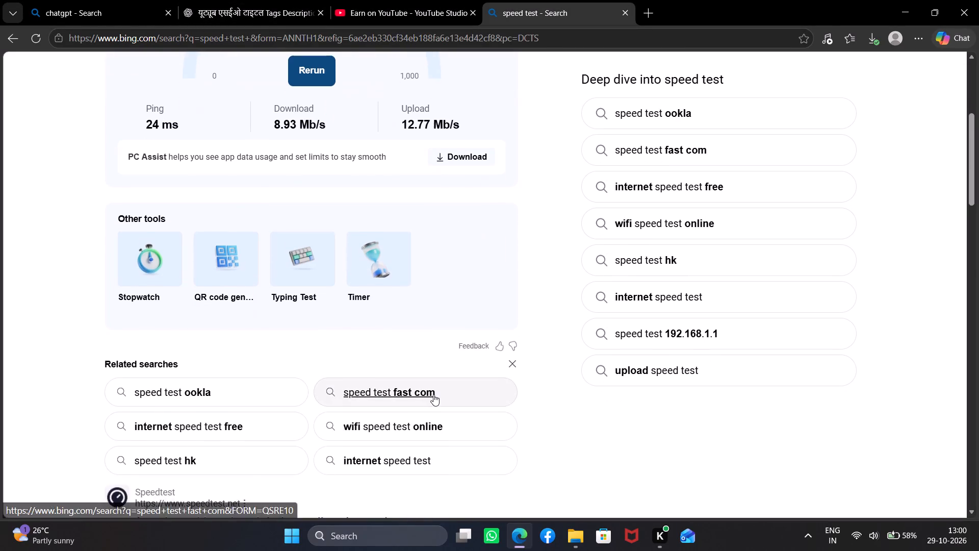
pyautogui.scroll(-13, 433, 394)
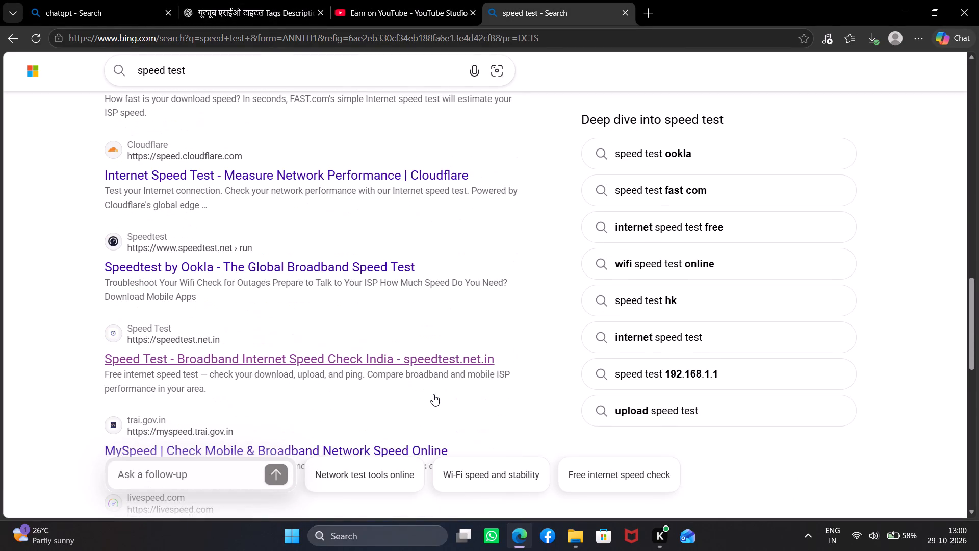
pyautogui.scroll(-18, 433, 394)
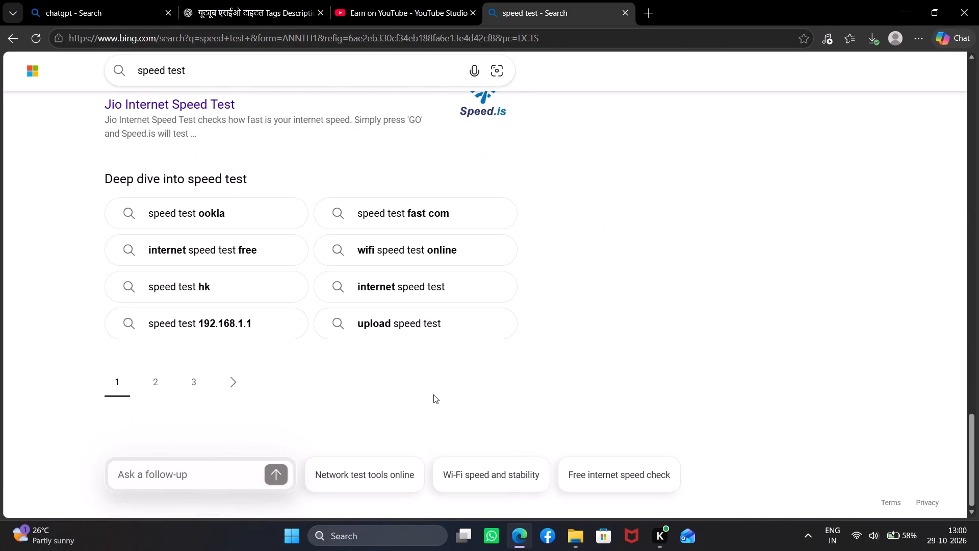
pyautogui.scroll(1, 433, 394)
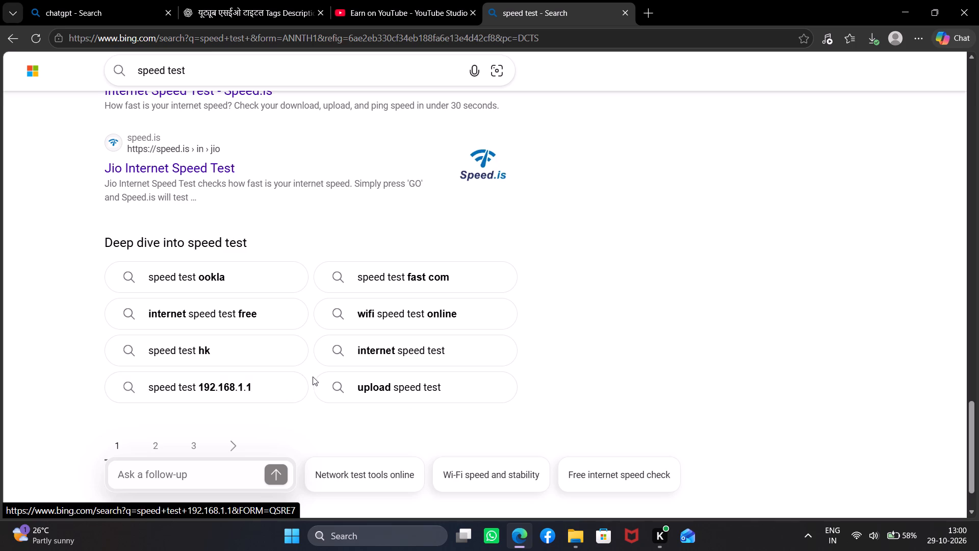
pyautogui.scroll(2, 313, 377)
pyautogui.scroll(-2, 313, 377)
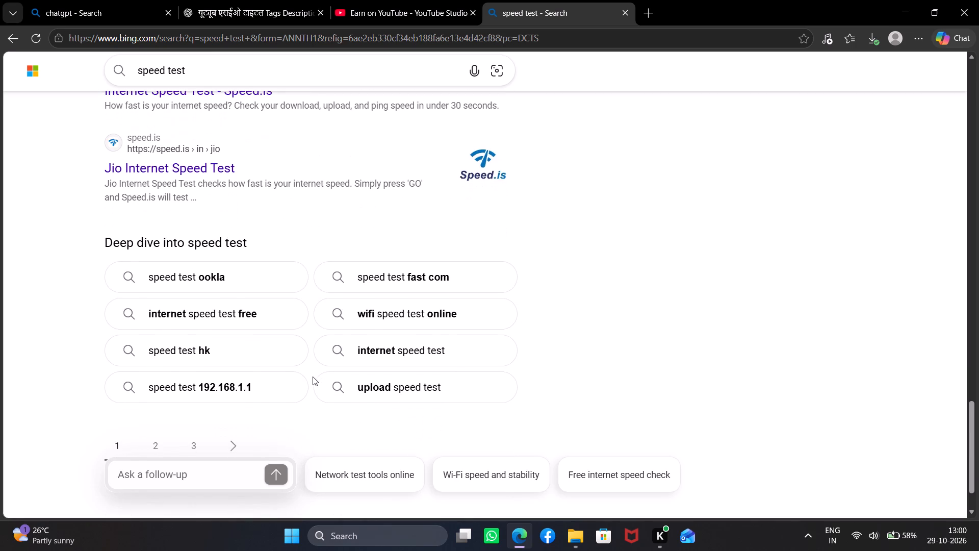
pyautogui.scroll(2, 308, 369)
pyautogui.scroll(-1, 308, 369)
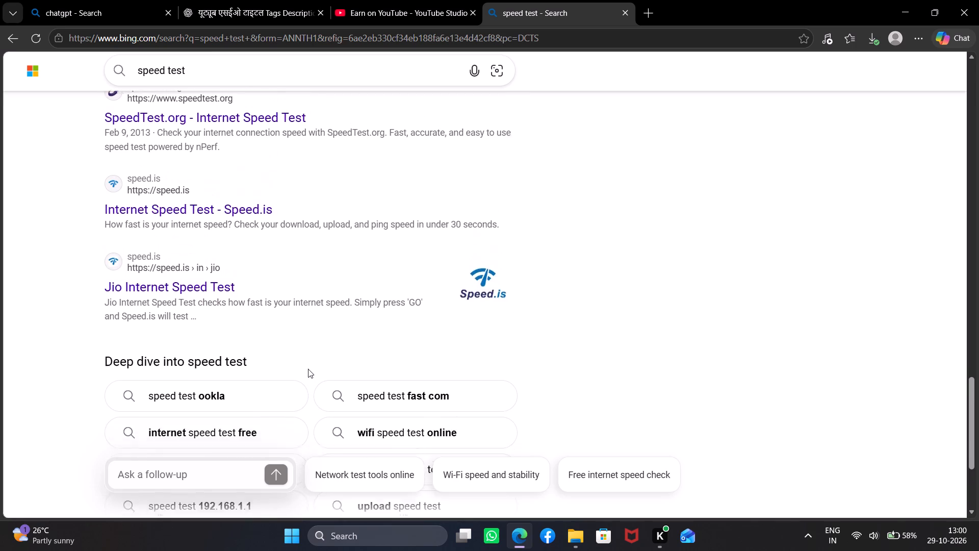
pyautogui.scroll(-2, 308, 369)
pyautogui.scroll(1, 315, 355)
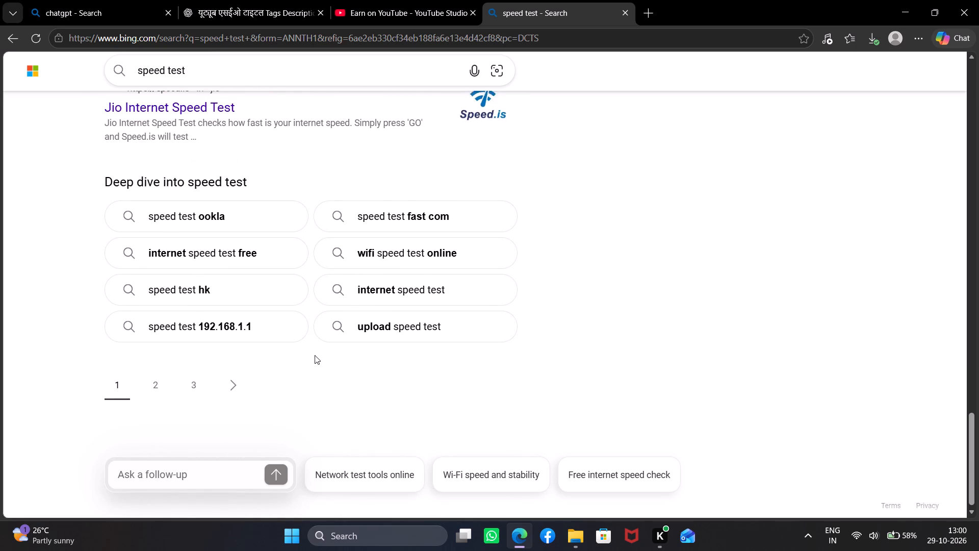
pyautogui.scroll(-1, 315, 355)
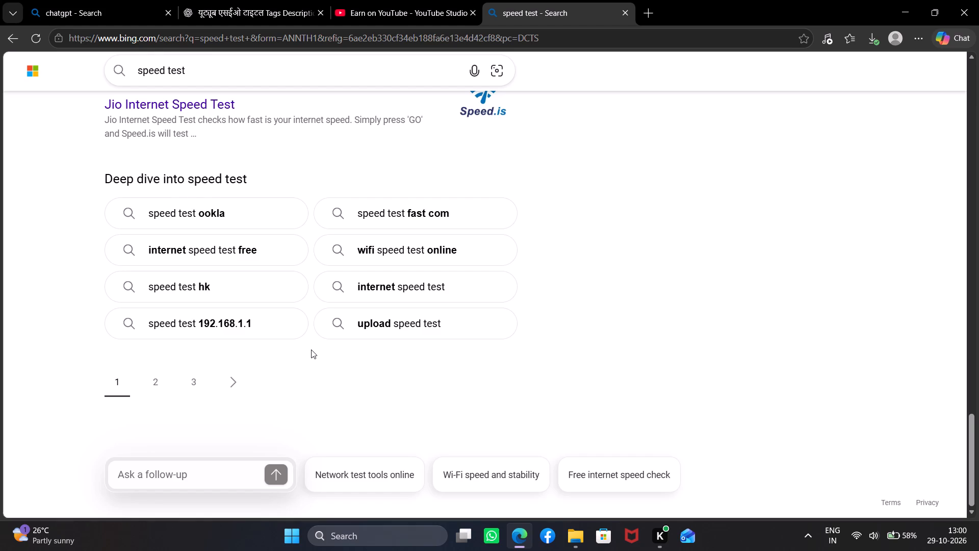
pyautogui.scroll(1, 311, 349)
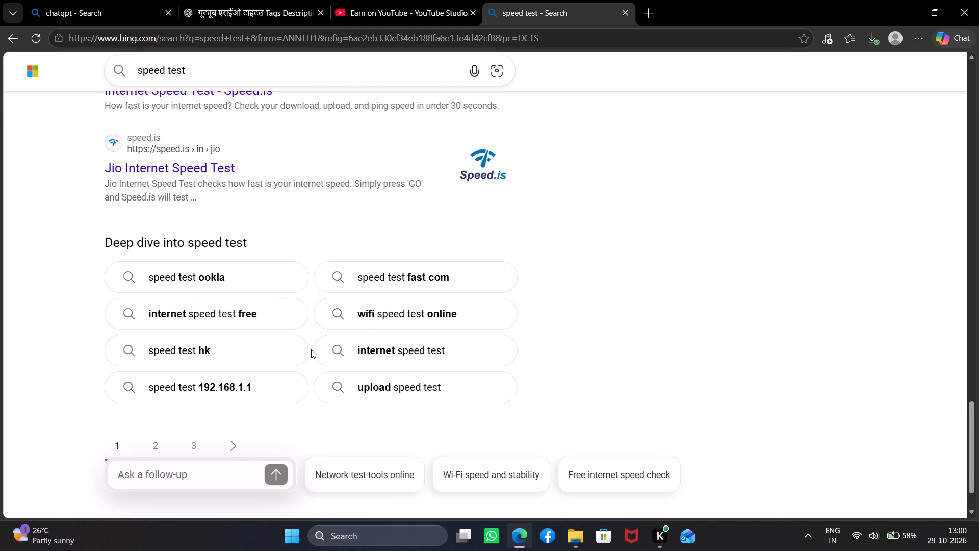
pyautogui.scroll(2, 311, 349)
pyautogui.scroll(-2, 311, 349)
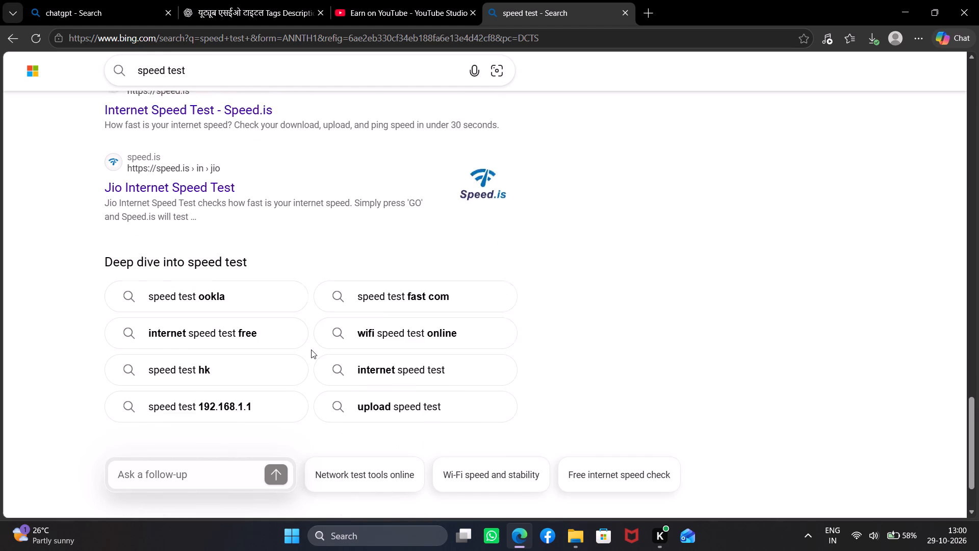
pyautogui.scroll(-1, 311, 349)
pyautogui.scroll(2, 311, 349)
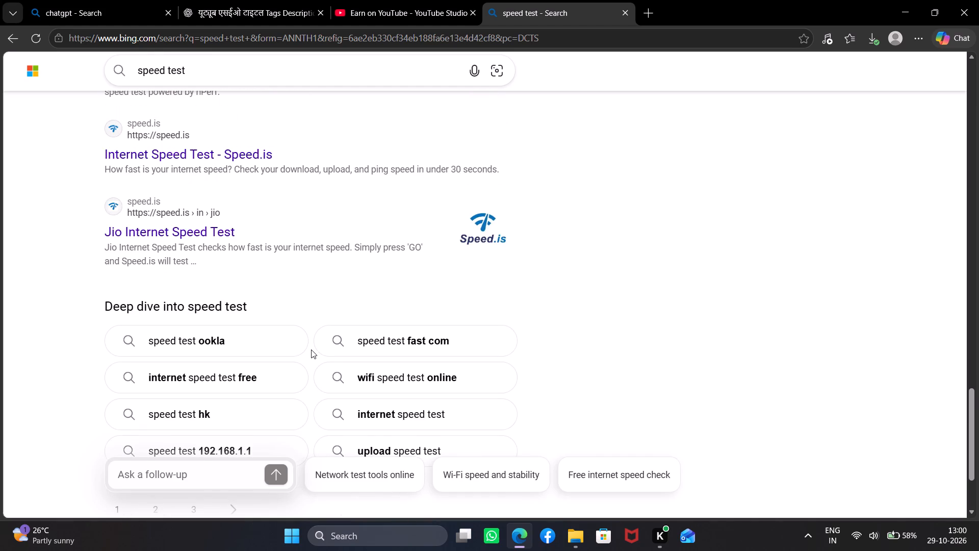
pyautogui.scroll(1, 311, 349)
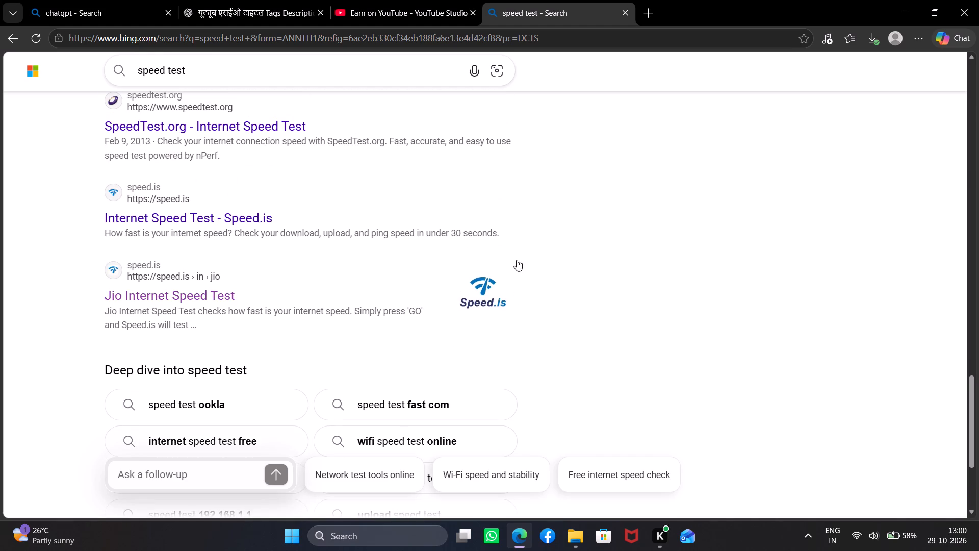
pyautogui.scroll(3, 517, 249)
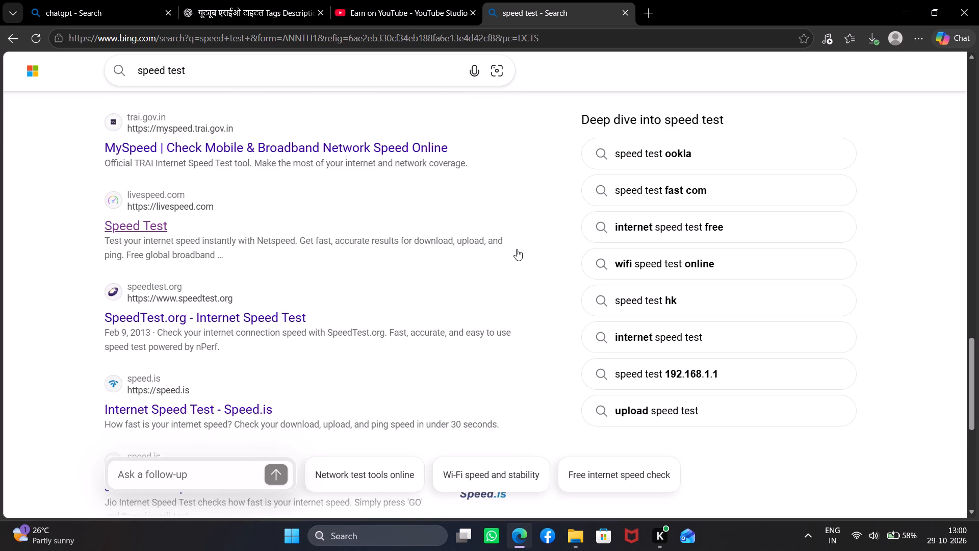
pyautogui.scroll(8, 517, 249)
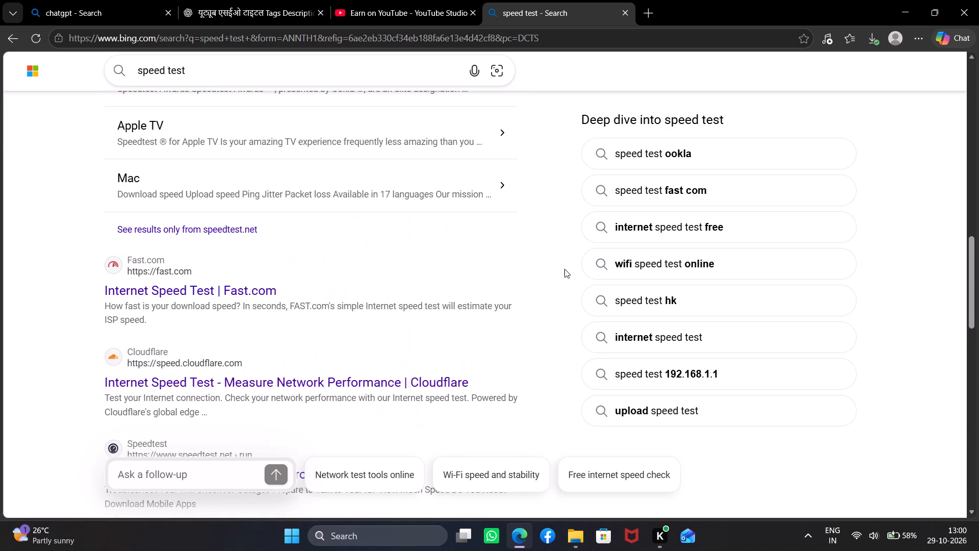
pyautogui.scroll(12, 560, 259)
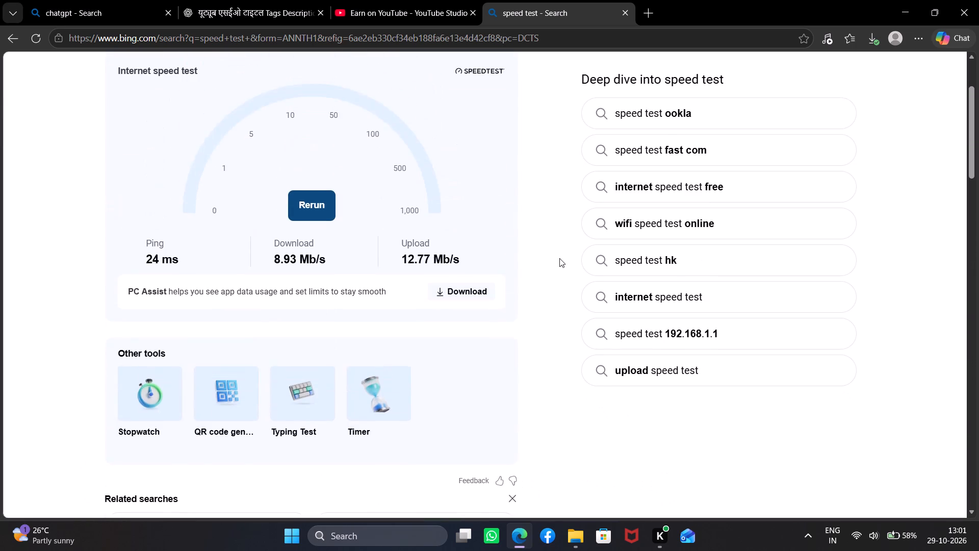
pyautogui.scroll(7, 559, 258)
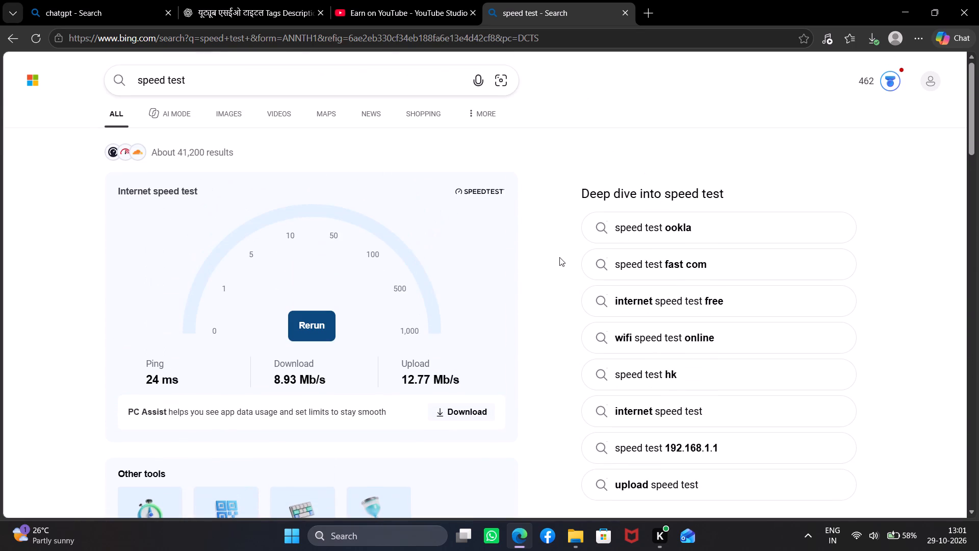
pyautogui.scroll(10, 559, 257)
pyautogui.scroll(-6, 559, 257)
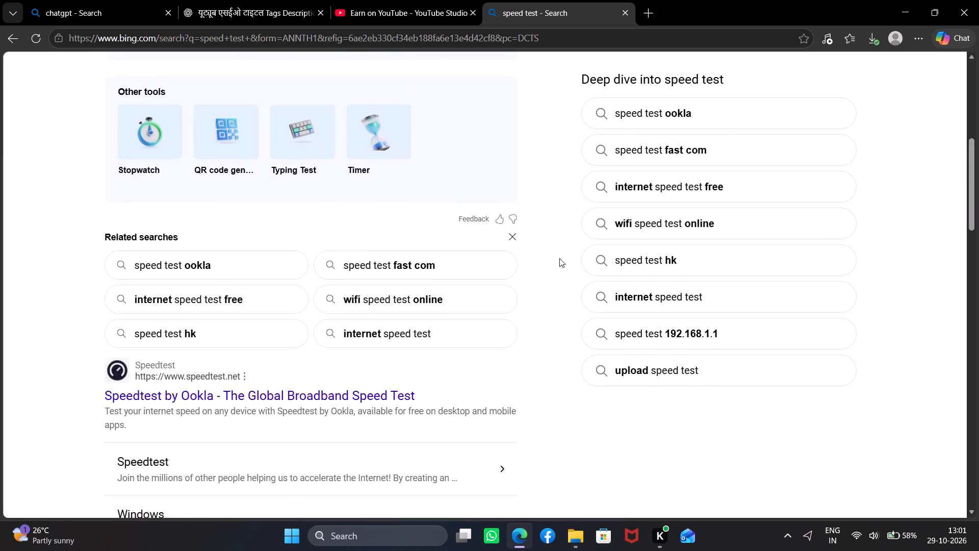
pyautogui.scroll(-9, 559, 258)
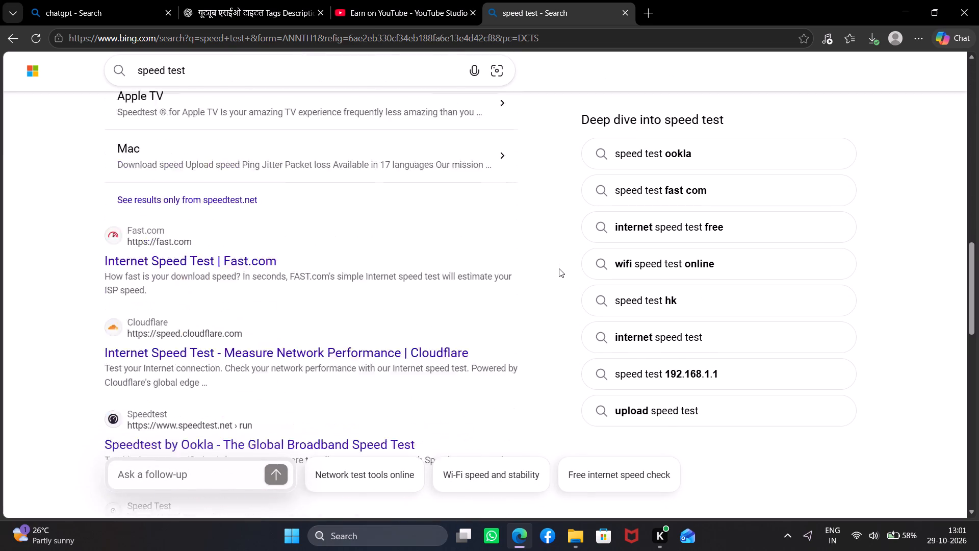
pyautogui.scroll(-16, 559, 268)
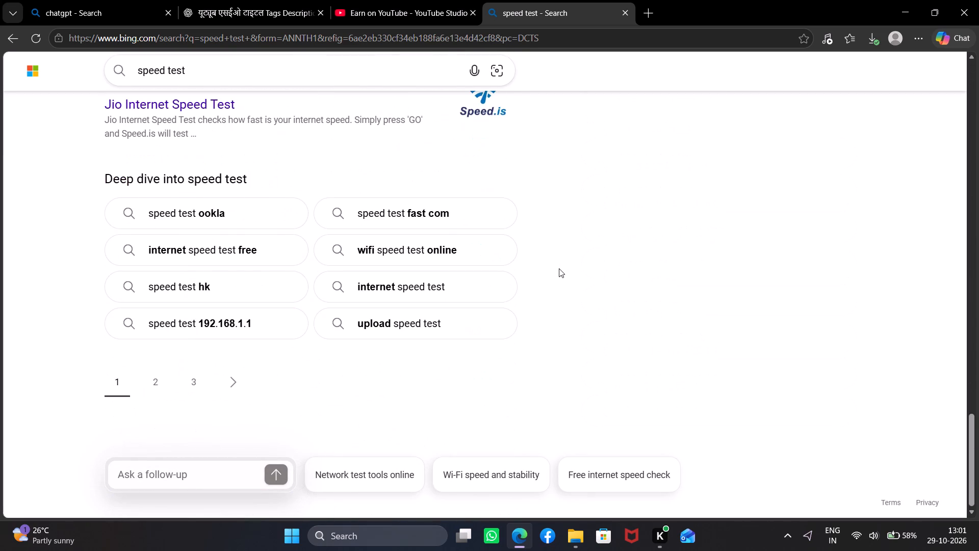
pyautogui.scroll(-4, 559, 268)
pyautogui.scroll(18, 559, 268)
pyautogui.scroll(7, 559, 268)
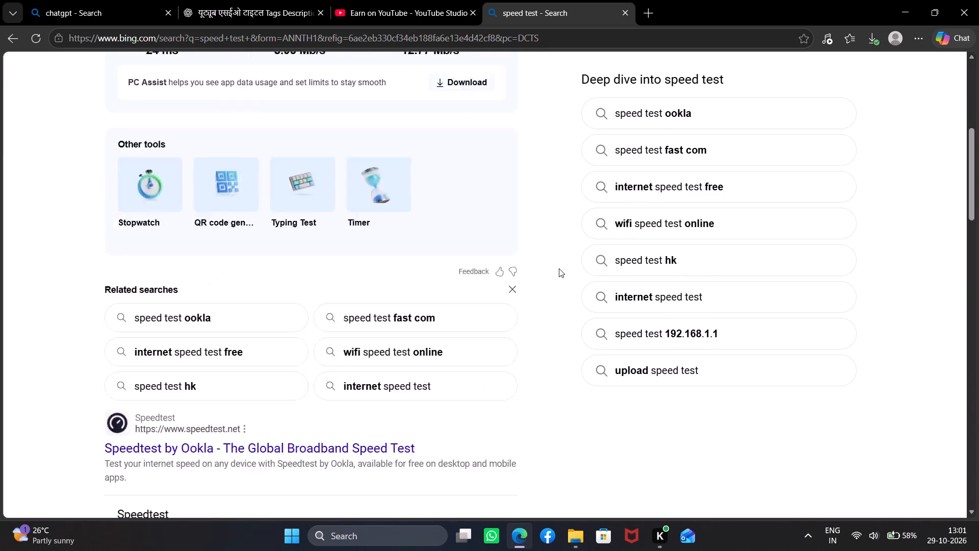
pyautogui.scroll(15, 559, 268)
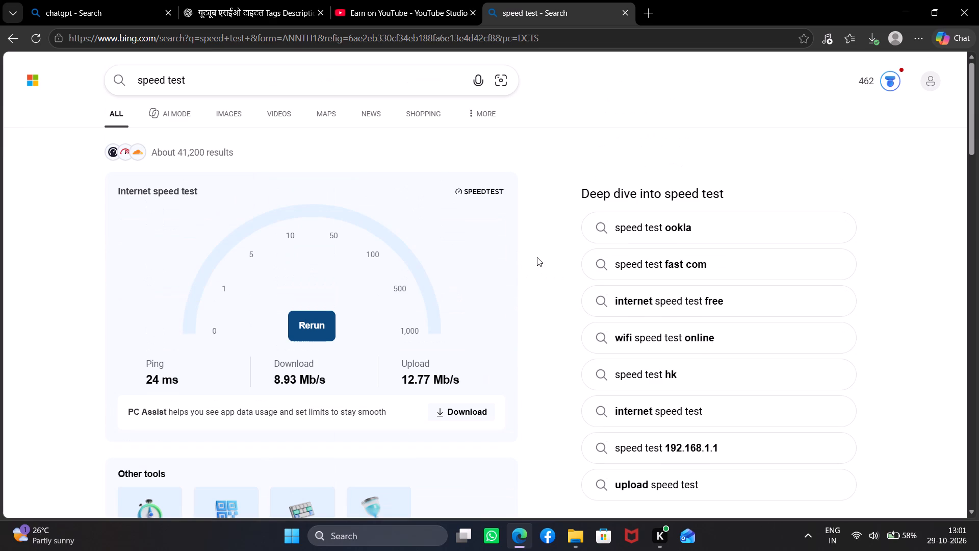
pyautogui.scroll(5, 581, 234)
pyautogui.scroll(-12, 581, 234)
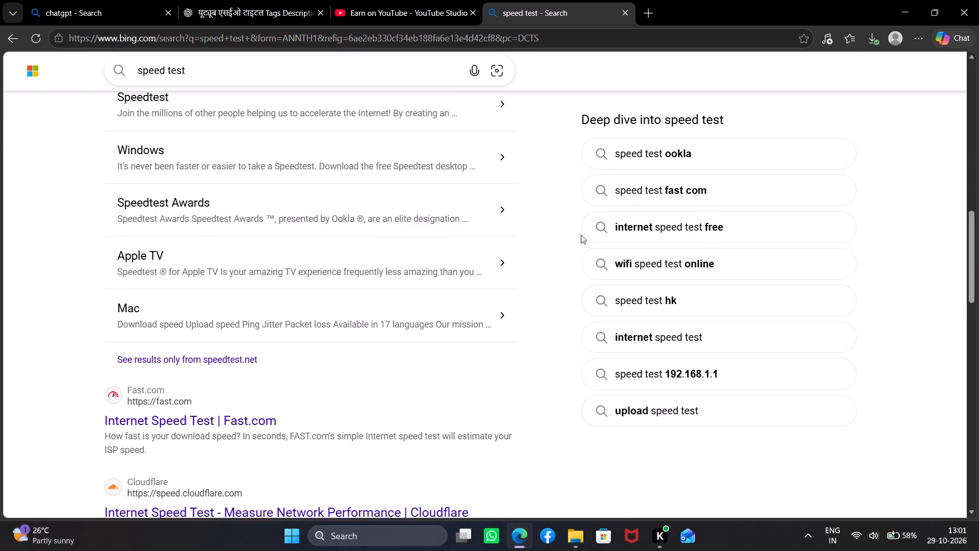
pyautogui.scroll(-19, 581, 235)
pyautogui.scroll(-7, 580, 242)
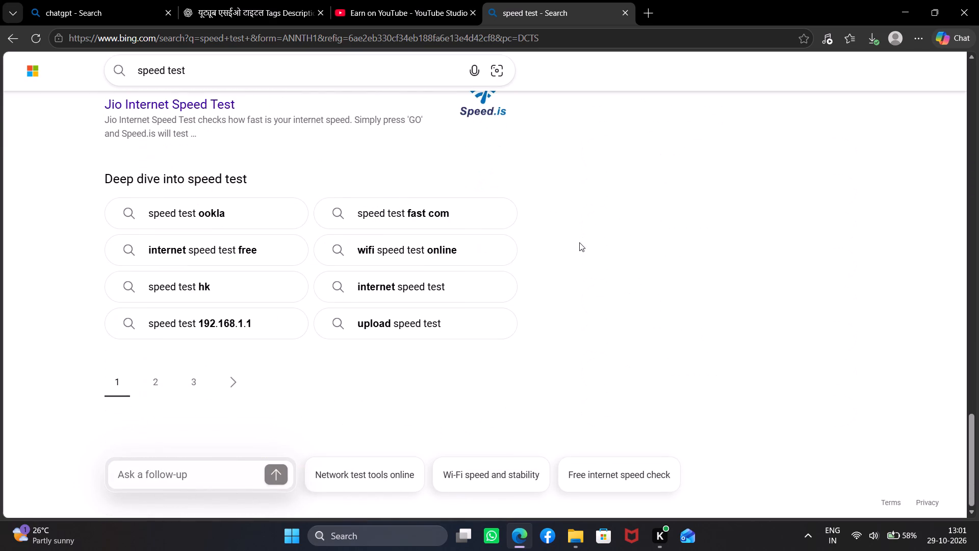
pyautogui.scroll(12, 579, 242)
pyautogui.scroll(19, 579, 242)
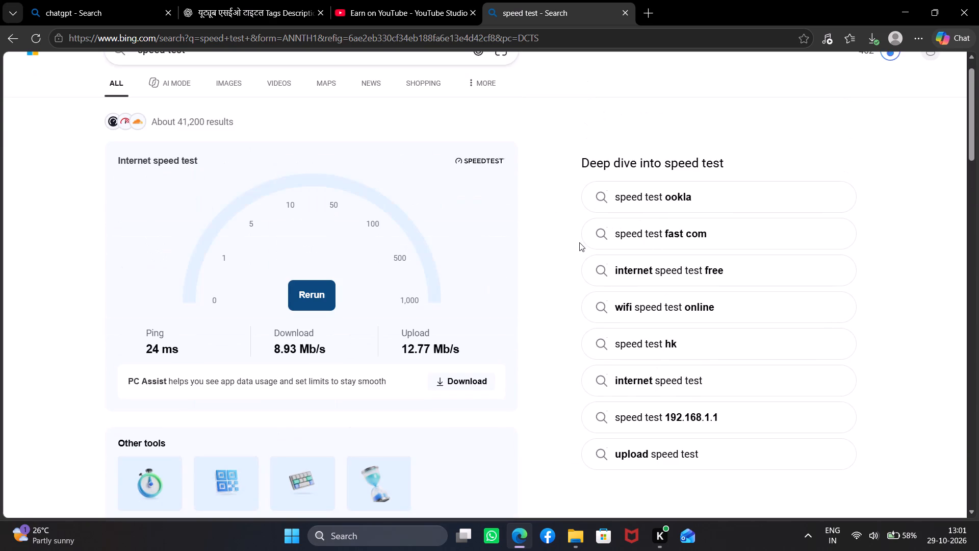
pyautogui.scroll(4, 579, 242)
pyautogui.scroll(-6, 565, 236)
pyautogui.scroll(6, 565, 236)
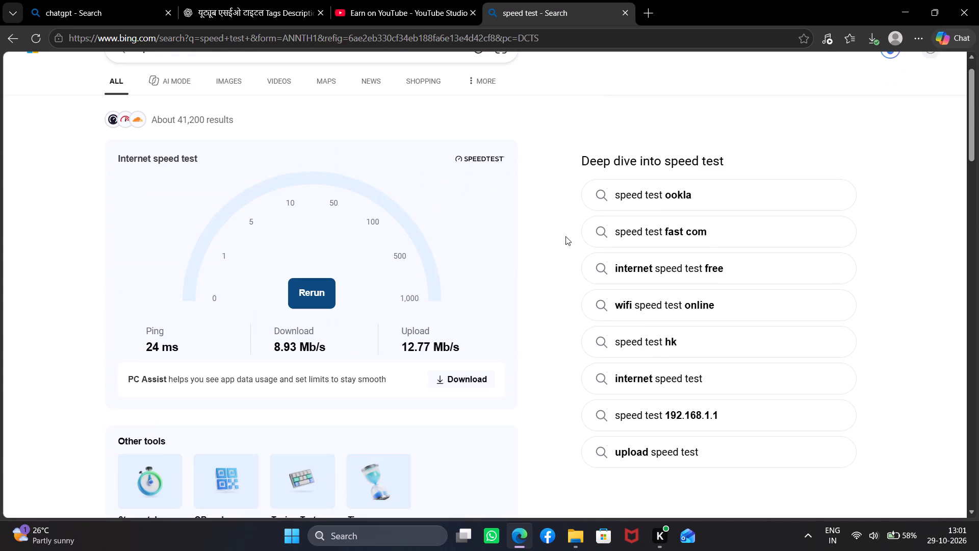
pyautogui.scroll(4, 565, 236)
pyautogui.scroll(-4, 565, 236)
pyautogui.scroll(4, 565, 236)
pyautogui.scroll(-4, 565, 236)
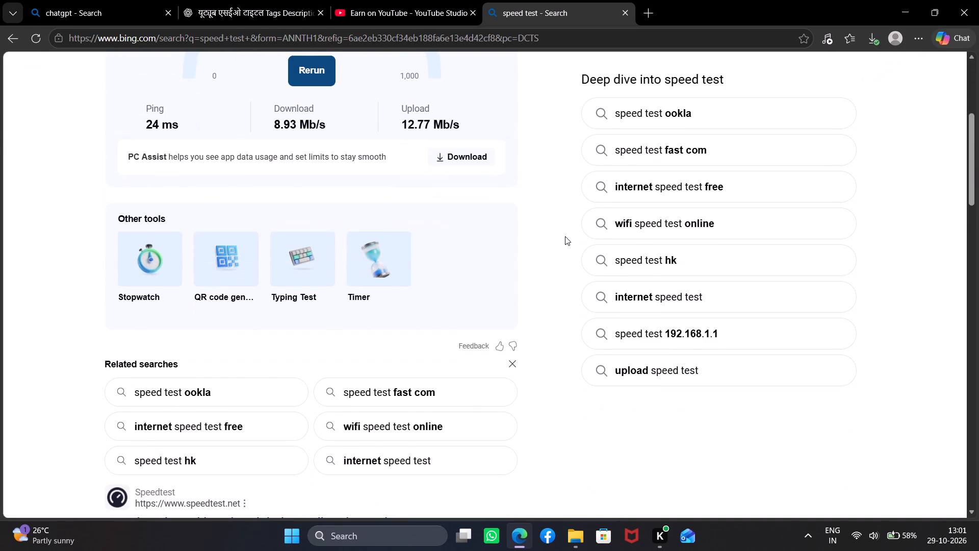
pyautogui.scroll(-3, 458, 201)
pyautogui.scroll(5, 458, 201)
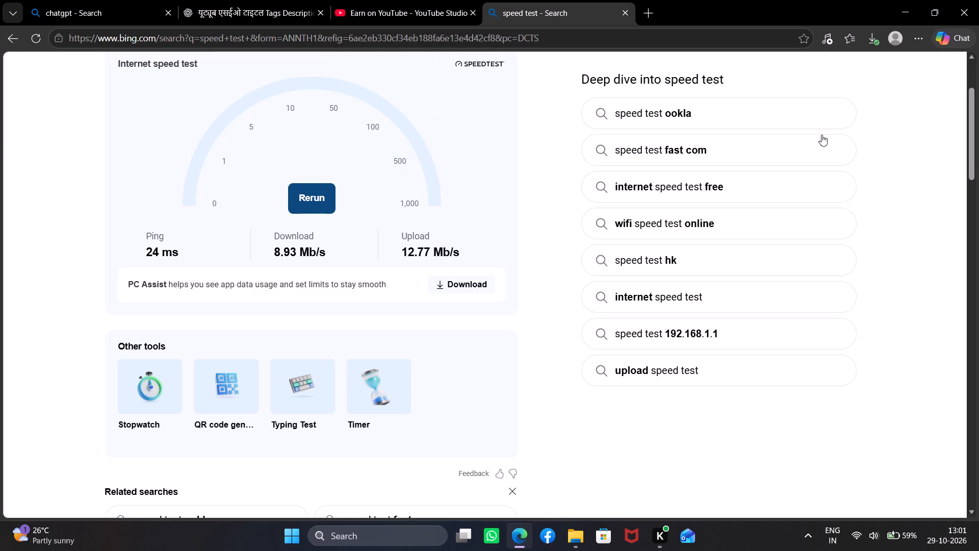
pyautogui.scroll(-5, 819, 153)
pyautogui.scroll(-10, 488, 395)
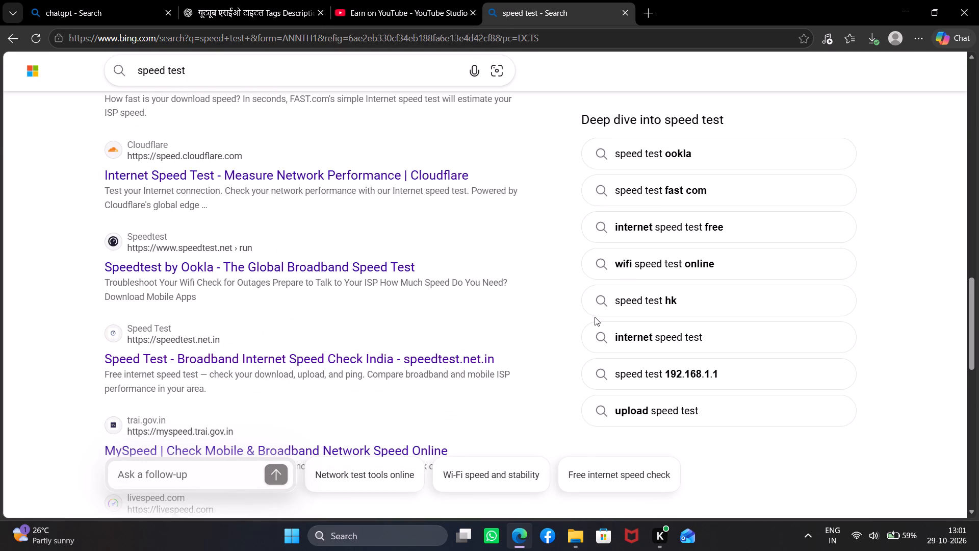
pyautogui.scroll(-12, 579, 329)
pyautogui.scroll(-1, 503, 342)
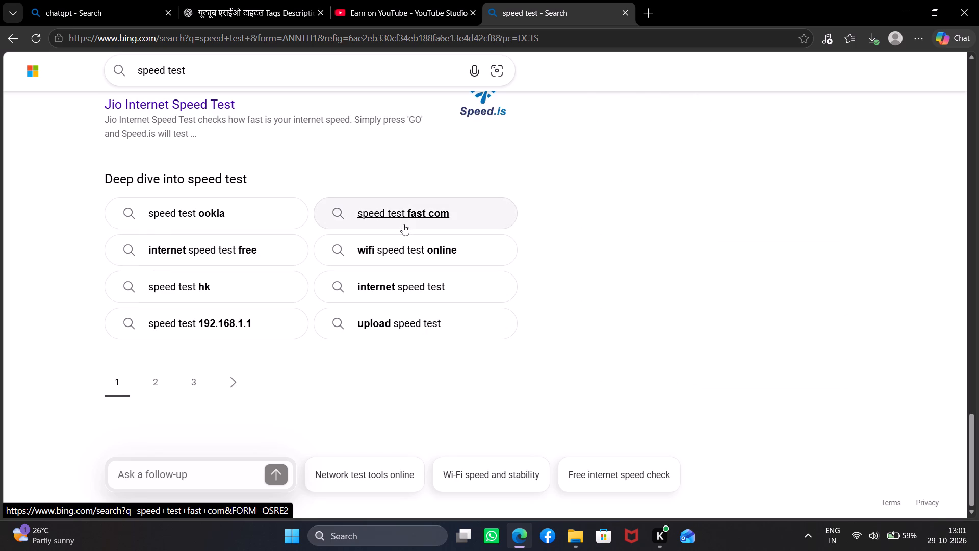
# Check the video's upload status in YouTube Studio across the Checks, Visibility and Video elements stages, and open the subtitles editor.
pyautogui.click(408, 7)
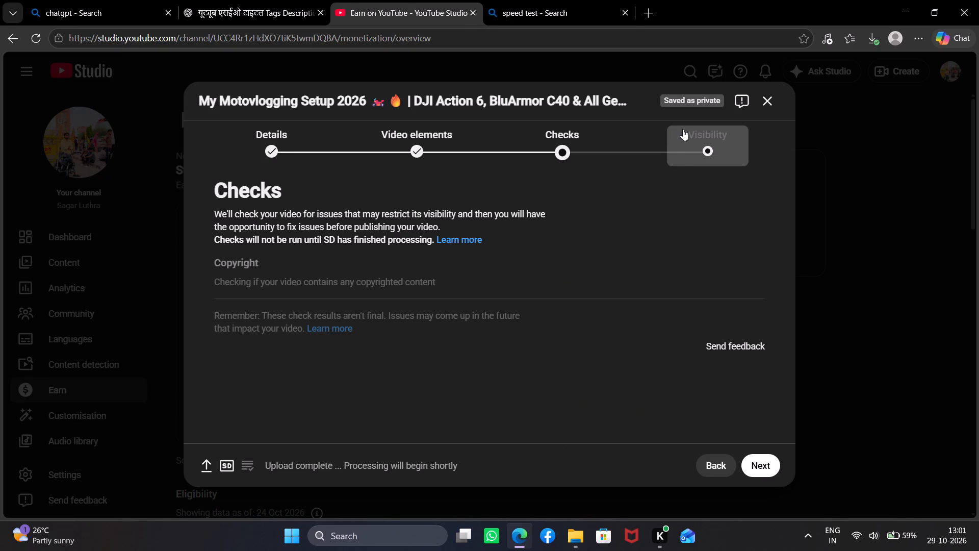
pyautogui.click(686, 149)
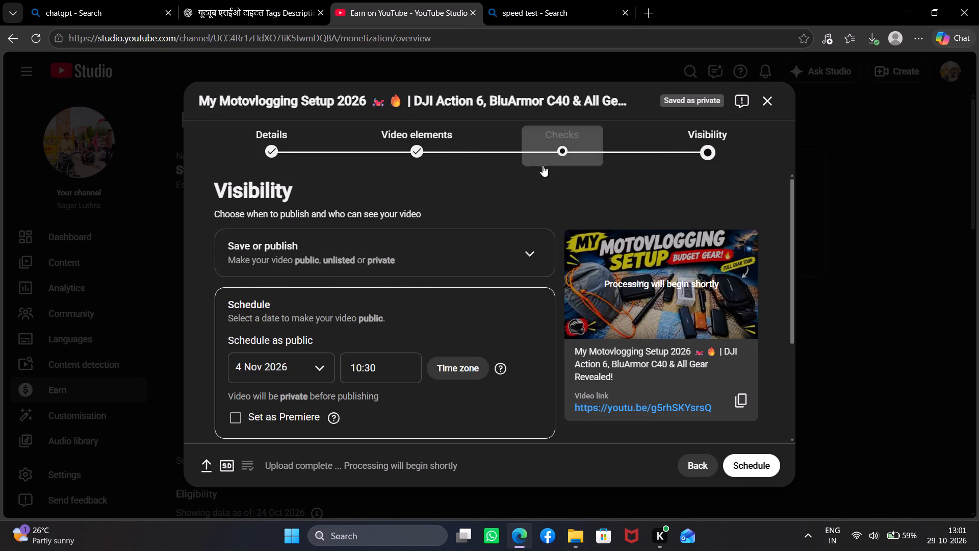
pyautogui.click(425, 149)
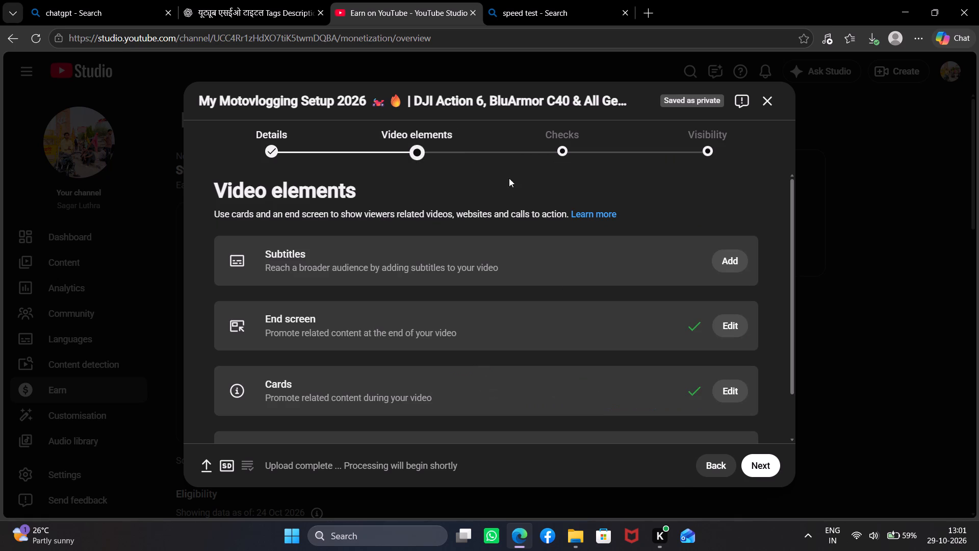
pyautogui.click(727, 259)
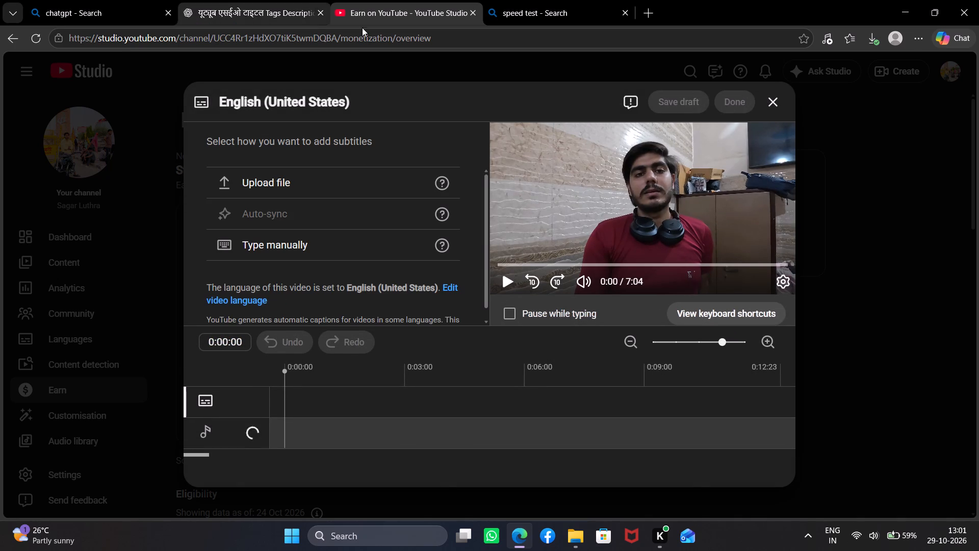
# Go back to the internet speed test on the search results page and rerun it.
pyautogui.click(520, 18)
pyautogui.scroll(5, 446, 260)
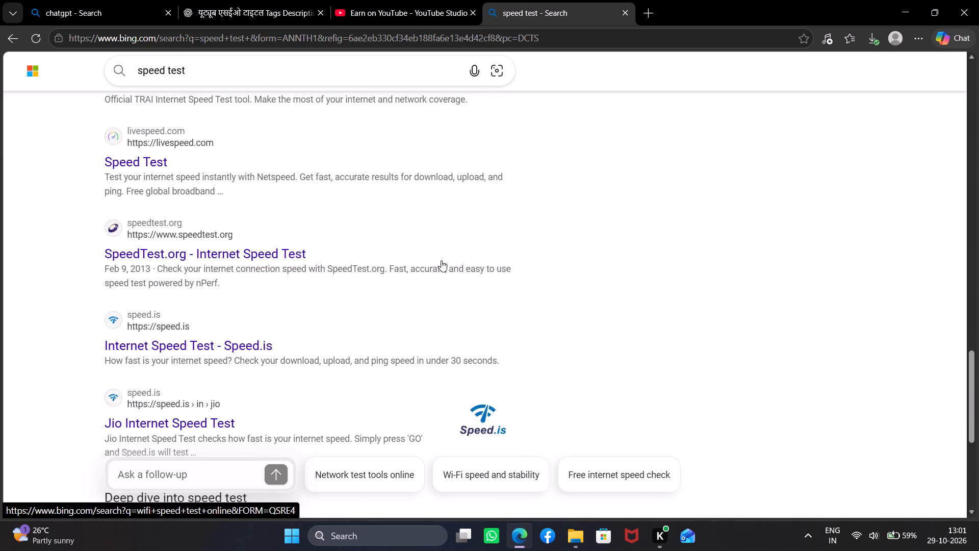
pyautogui.scroll(5, 441, 260)
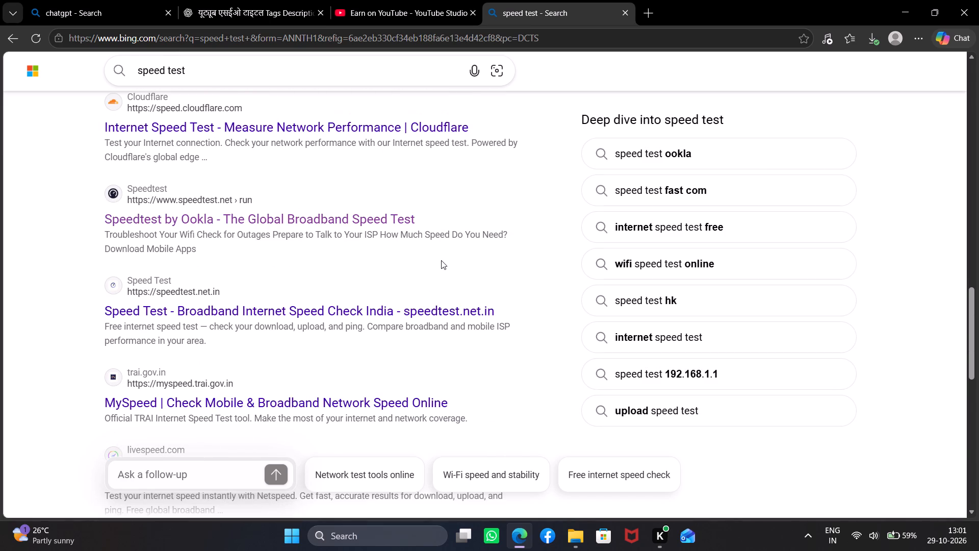
pyautogui.scroll(18, 441, 260)
pyautogui.scroll(4, 441, 260)
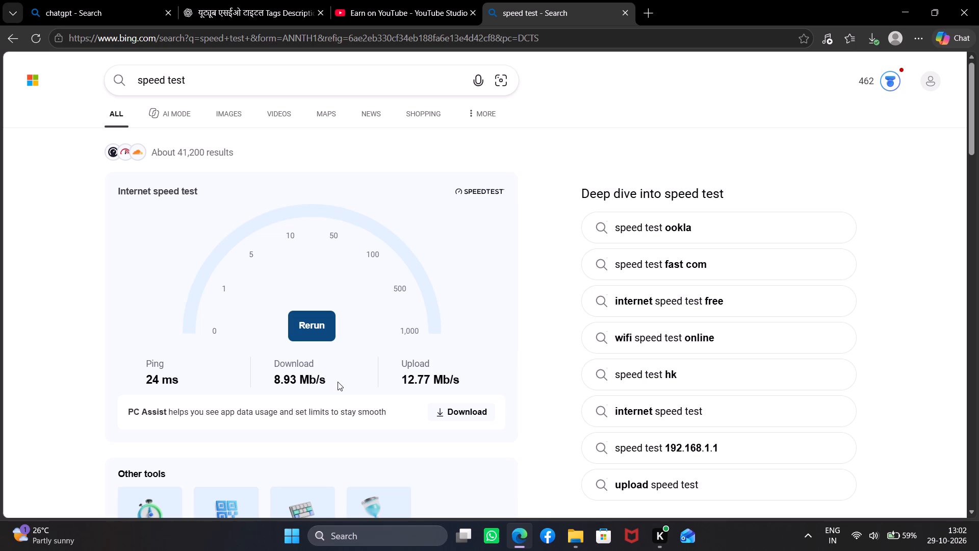
pyautogui.click(328, 335)
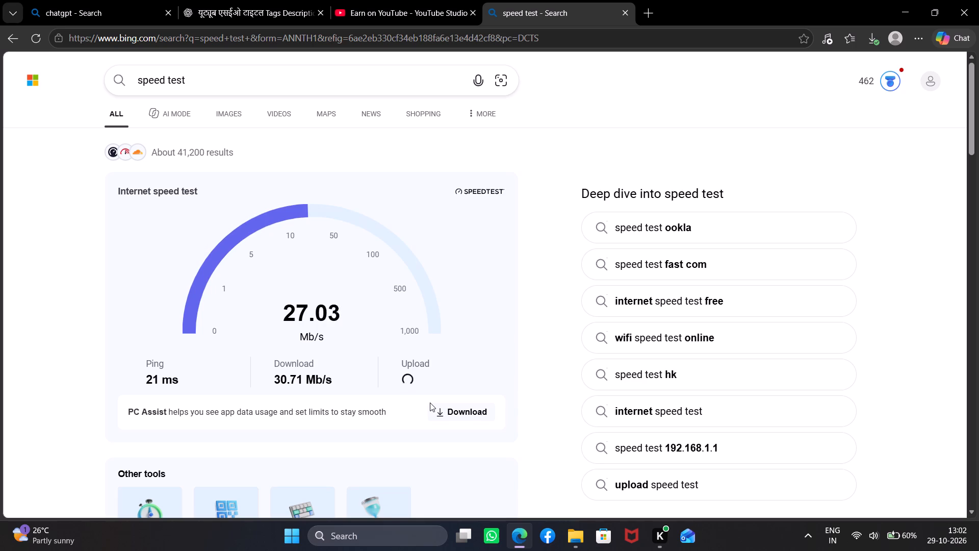
# Look over the subtitles editor in YouTube Studio, check the new speed test results, and return to the editor.
pyautogui.click(382, 1)
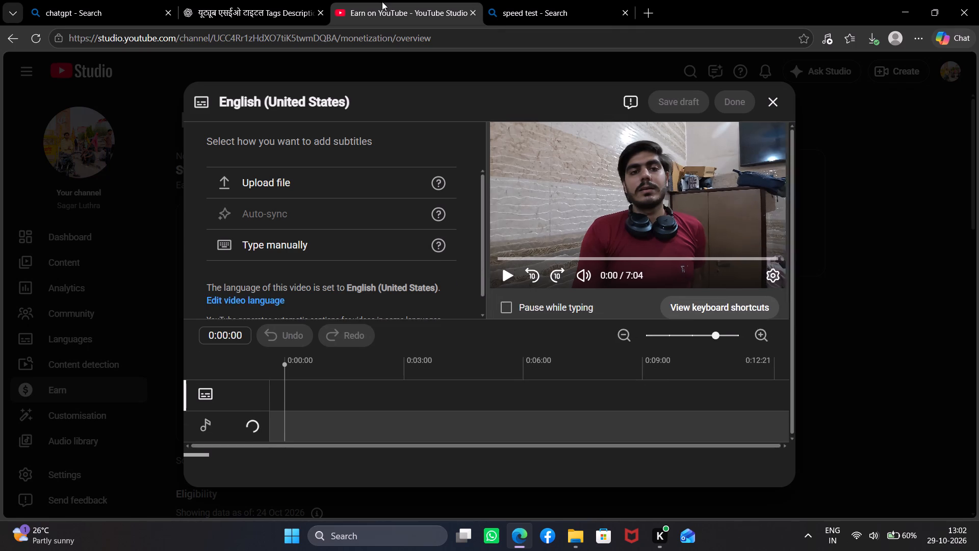
pyautogui.scroll(-3, 841, 285)
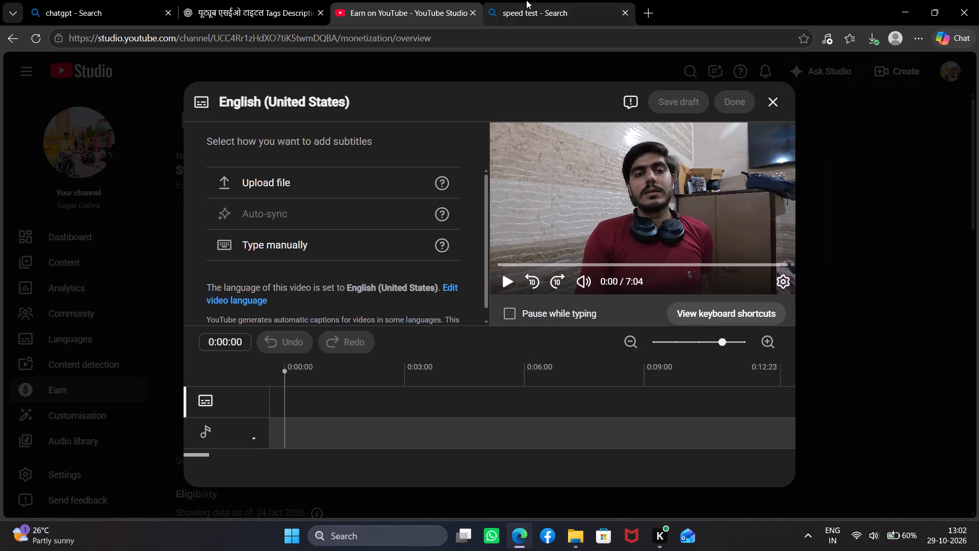
pyautogui.click(526, 0)
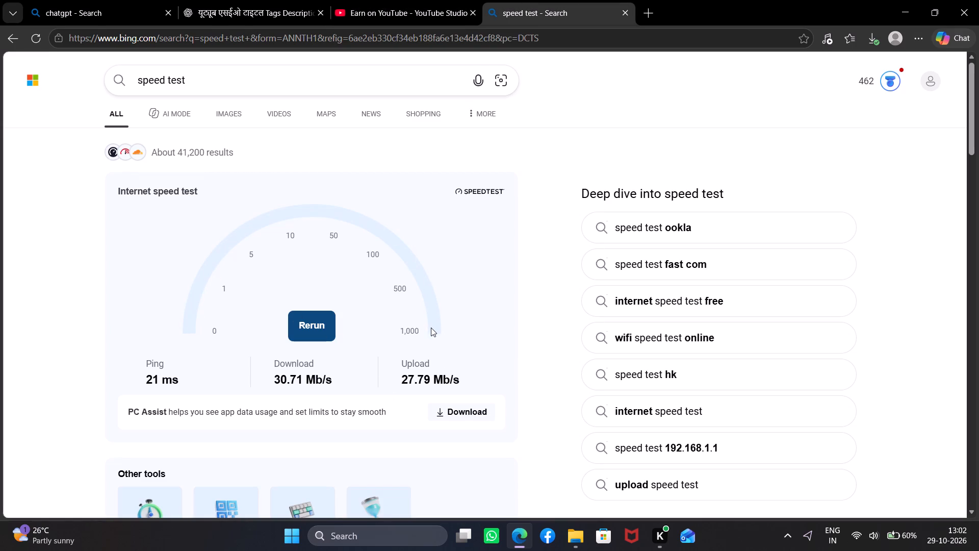
pyautogui.click(456, 10)
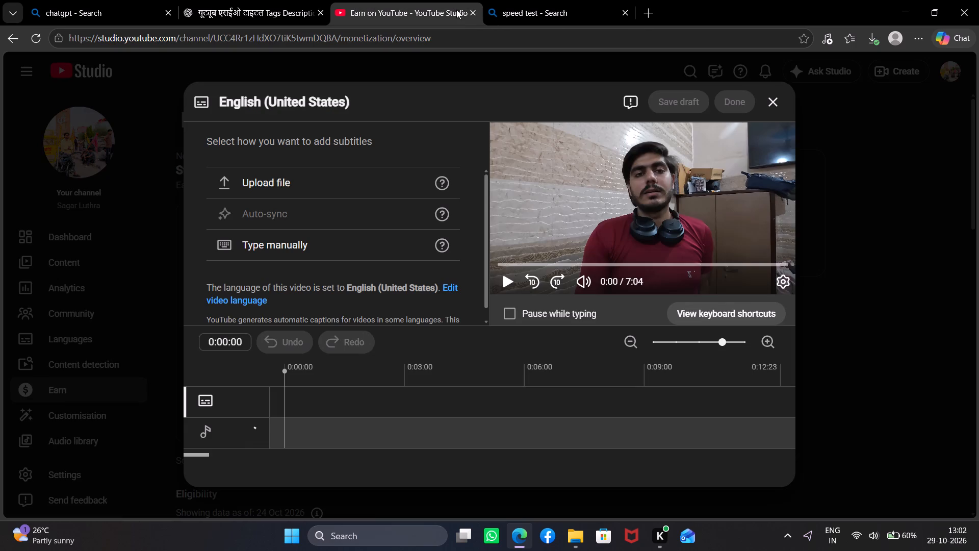
# Close the subtitles editor and review the public scheduling settings in the Visibility stage.
pyautogui.click(778, 105)
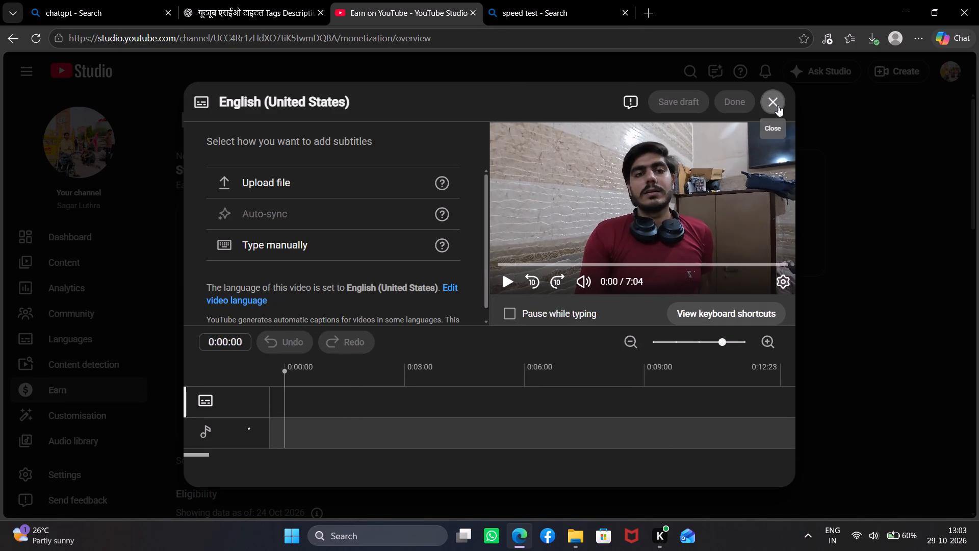
pyautogui.click(585, 159)
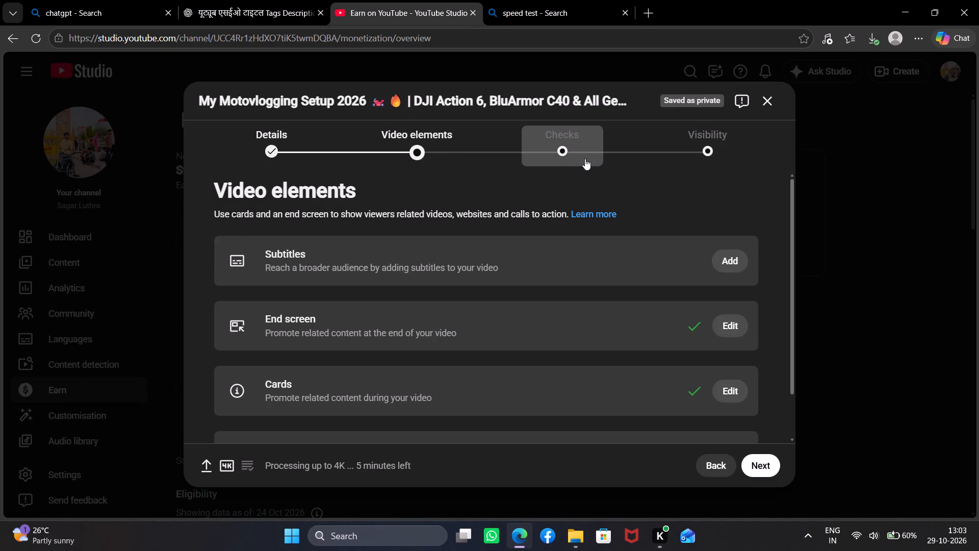
pyautogui.click(735, 155)
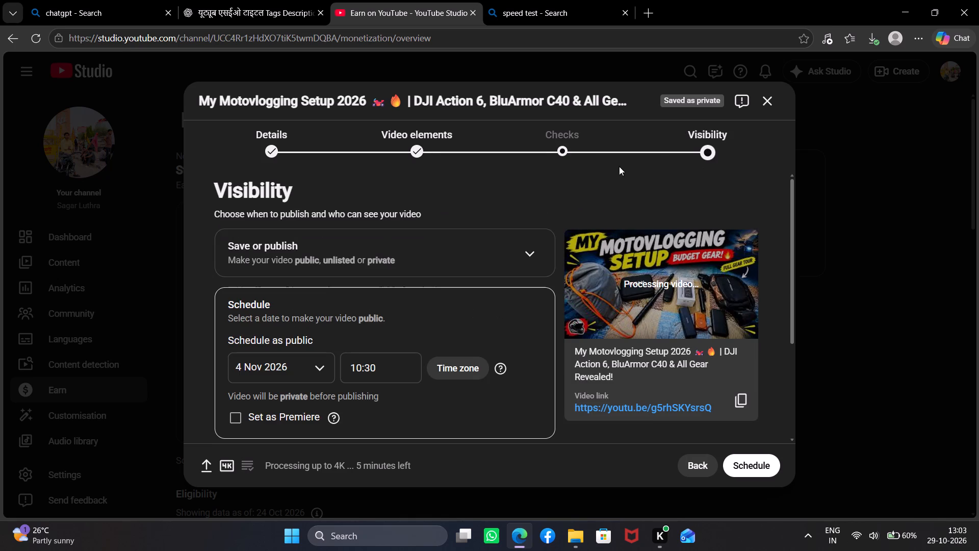
pyautogui.scroll(-3, 534, 337)
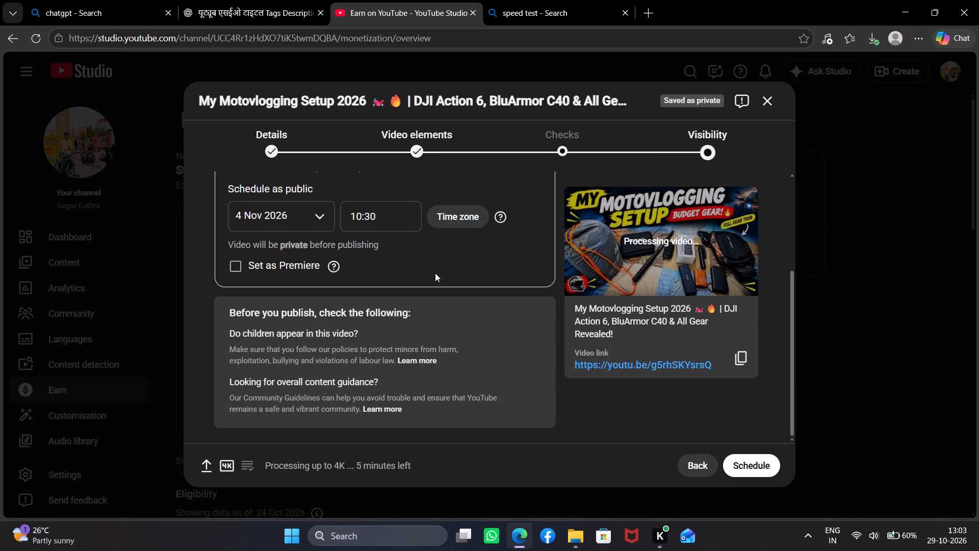
pyautogui.scroll(2, 435, 273)
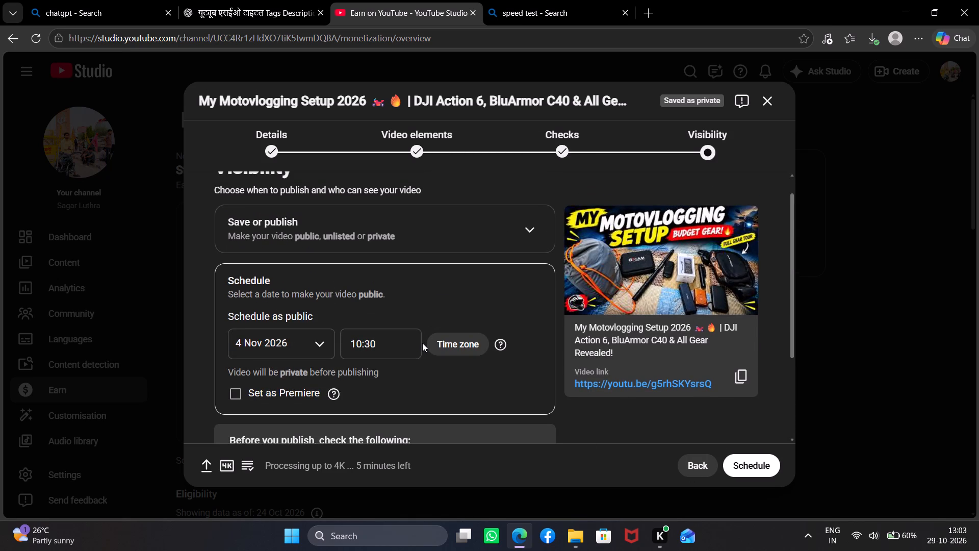
pyautogui.scroll(-1, 422, 343)
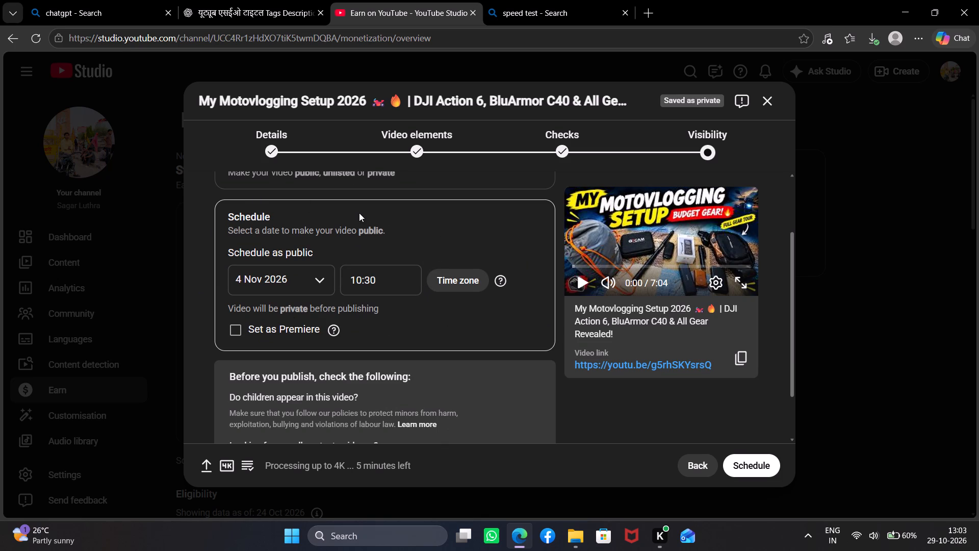
pyautogui.scroll(3, 359, 213)
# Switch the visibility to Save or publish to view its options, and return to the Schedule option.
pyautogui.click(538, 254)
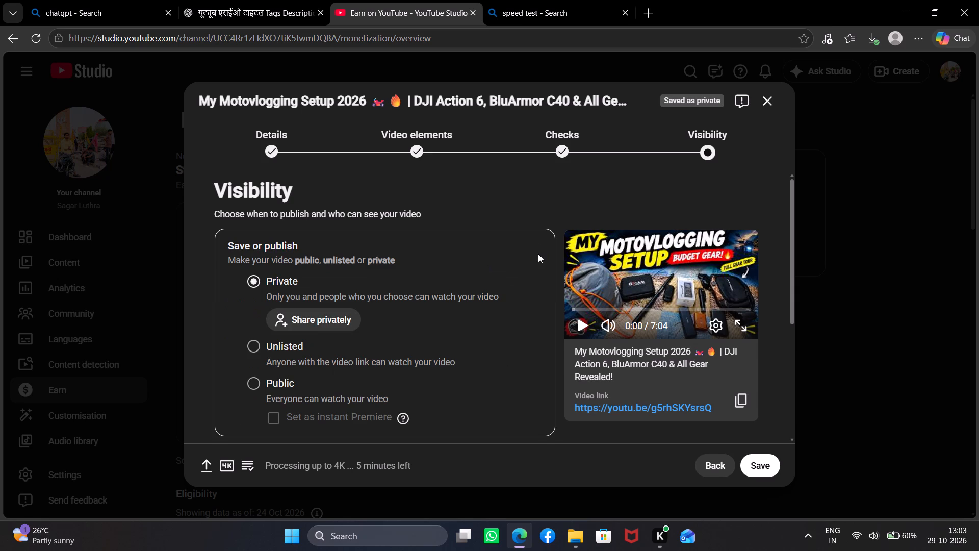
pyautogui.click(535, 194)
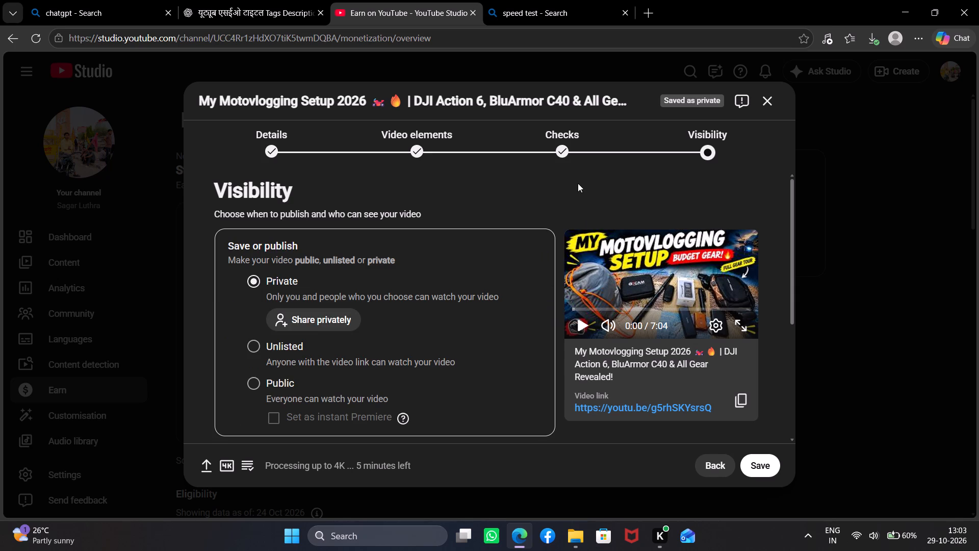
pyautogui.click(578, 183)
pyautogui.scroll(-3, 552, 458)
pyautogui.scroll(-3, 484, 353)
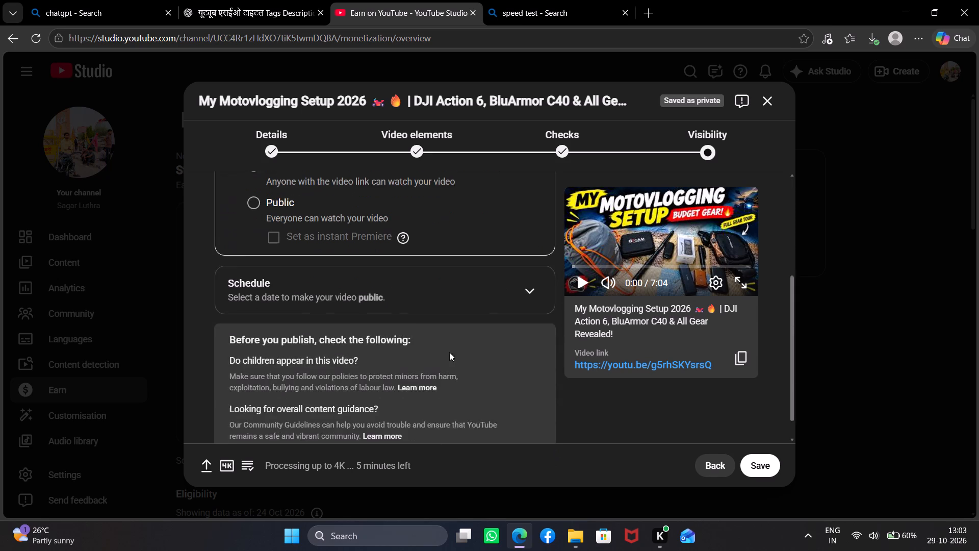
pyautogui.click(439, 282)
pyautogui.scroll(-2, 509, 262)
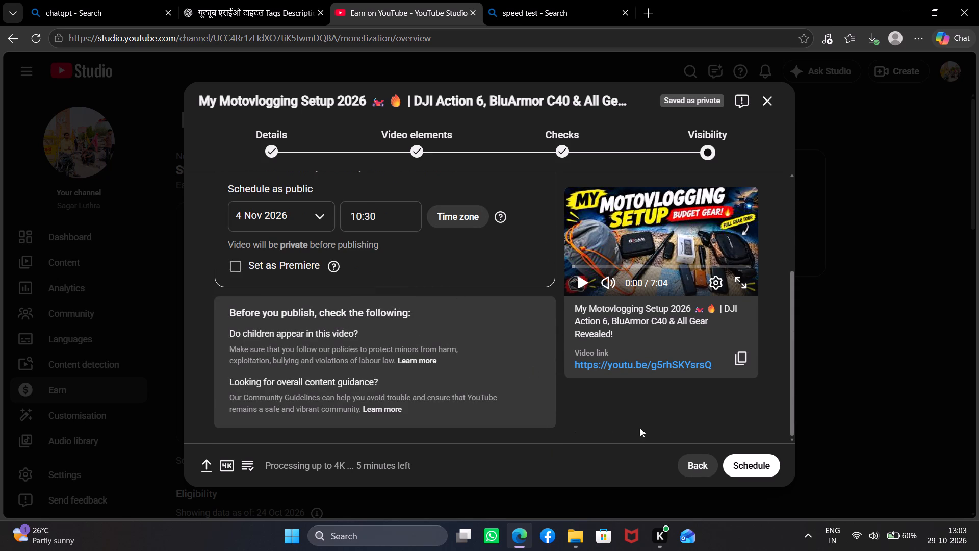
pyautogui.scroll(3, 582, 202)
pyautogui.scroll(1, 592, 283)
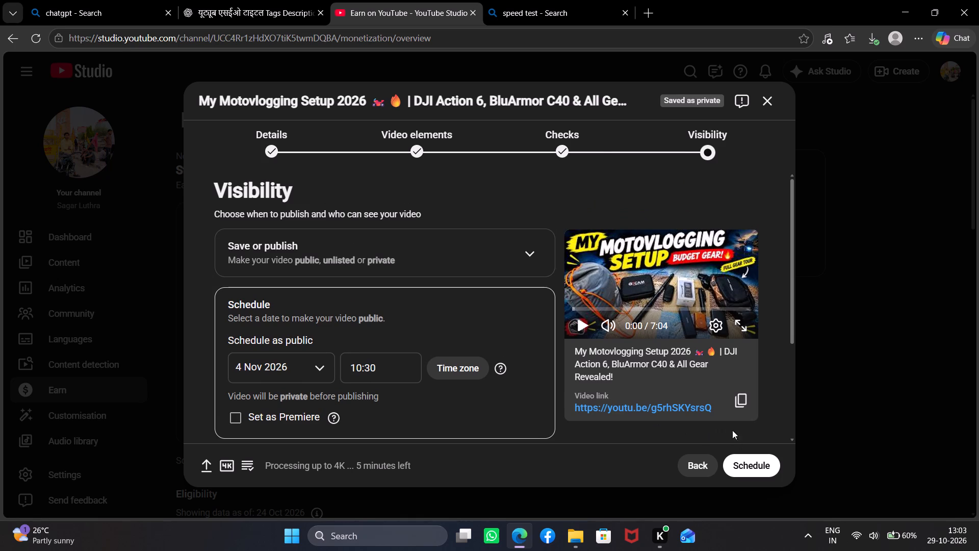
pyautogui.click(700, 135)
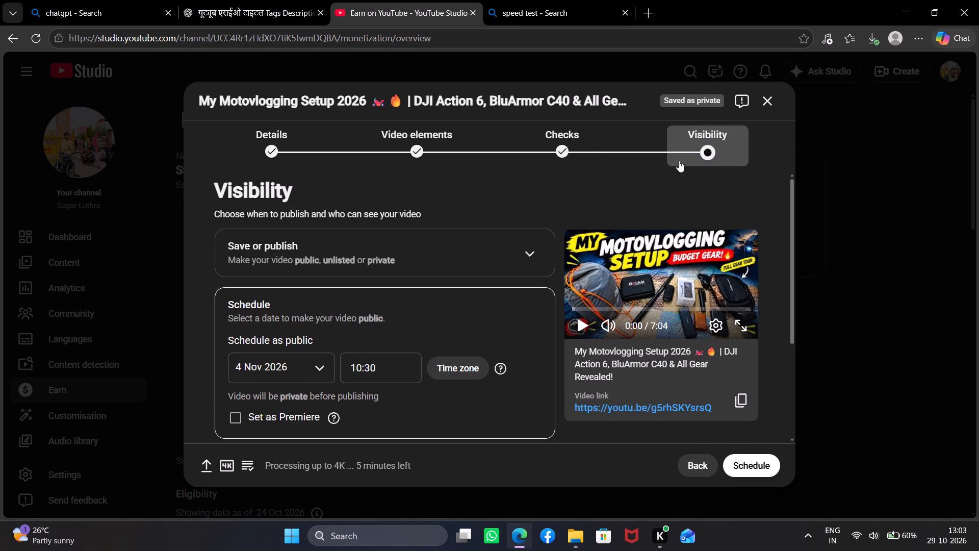
# Open the subtitles editor from the Video elements stage, look over its options and close it.
pyautogui.click(426, 153)
pyautogui.click(724, 262)
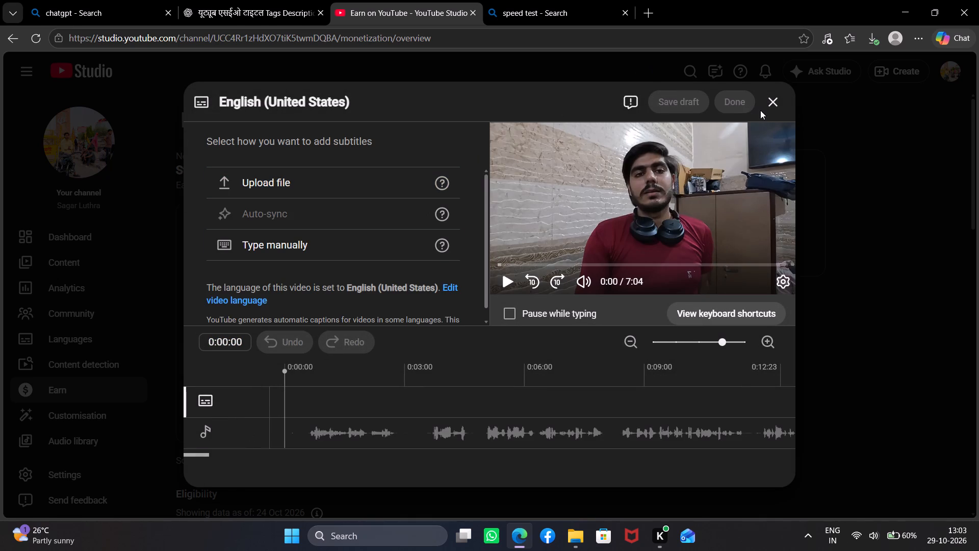
pyautogui.scroll(-3, 376, 315)
pyautogui.scroll(5, 367, 386)
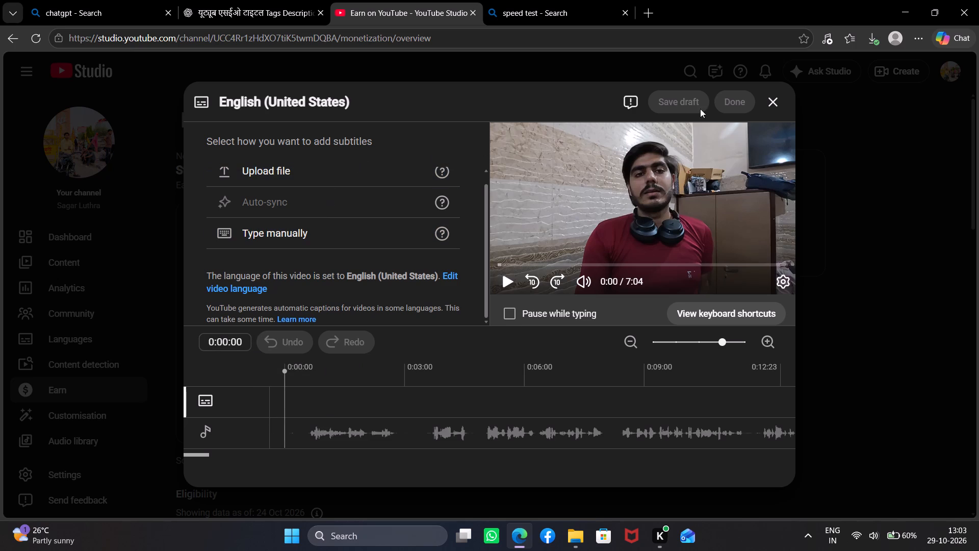
pyautogui.click(773, 104)
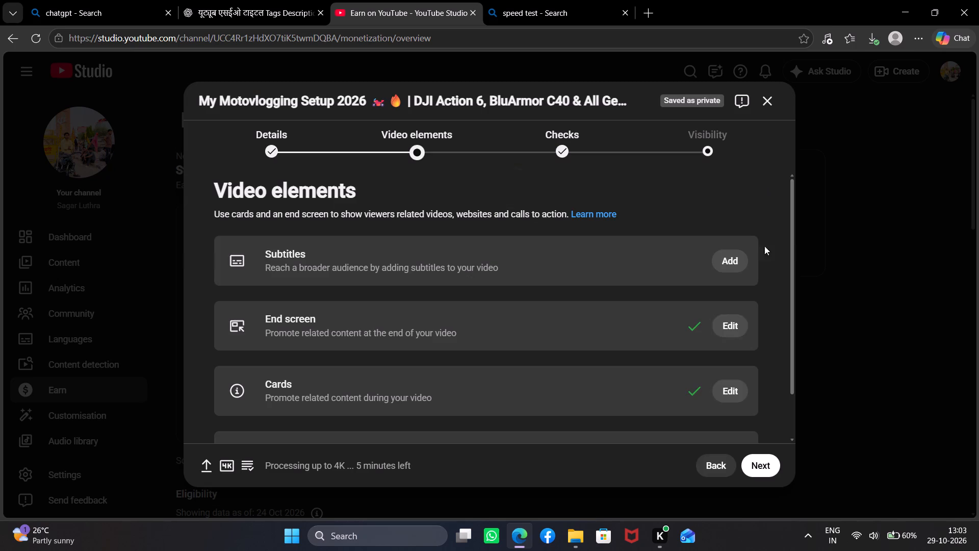
pyautogui.click(754, 454)
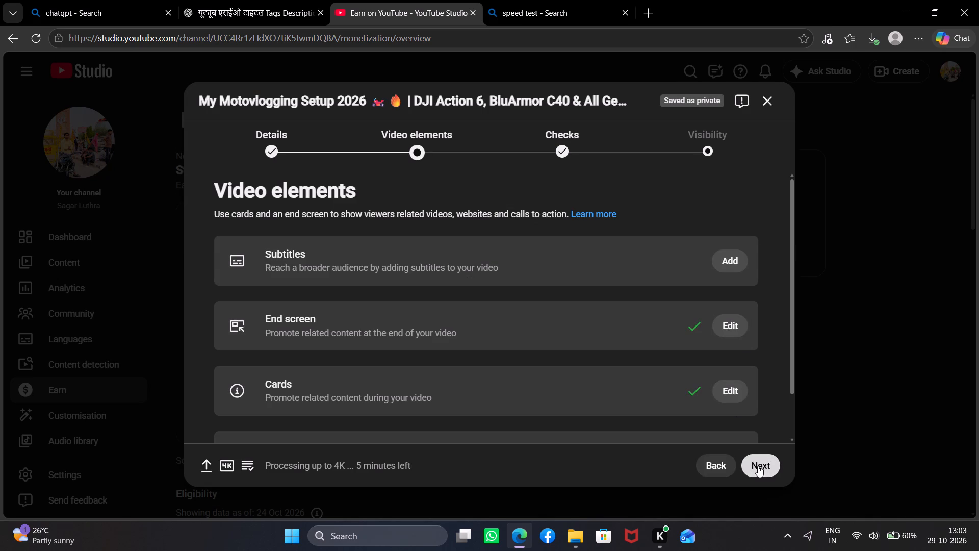
# Reopen the subtitles editor, examine the ways of adding subtitles and the Auto-sync help, briefly play the video preview, and close the editor.
pyautogui.click(733, 257)
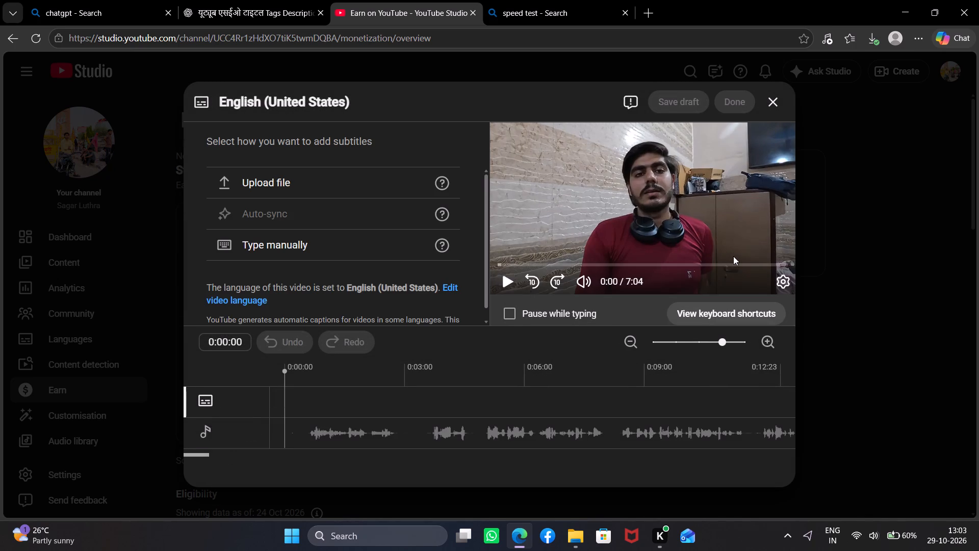
pyautogui.scroll(-3, 435, 274)
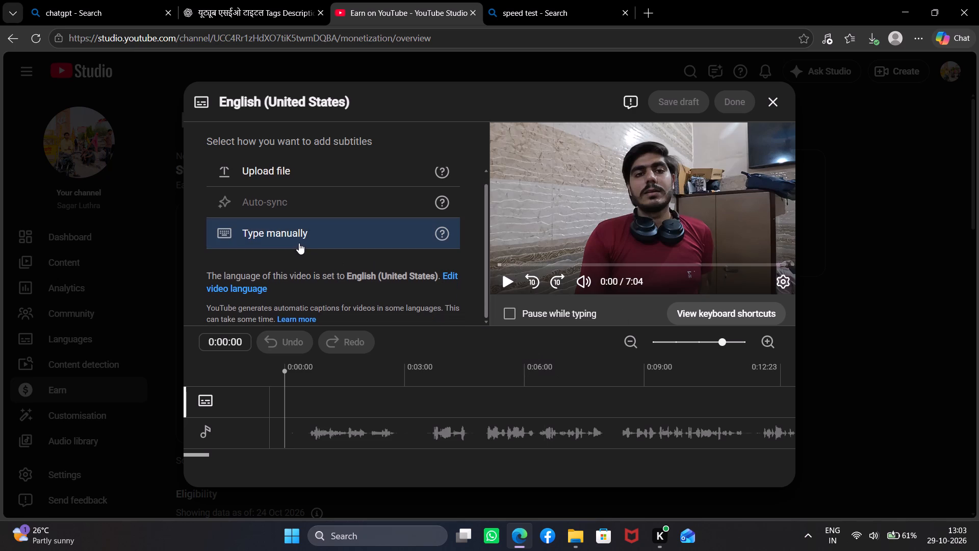
pyautogui.click(301, 207)
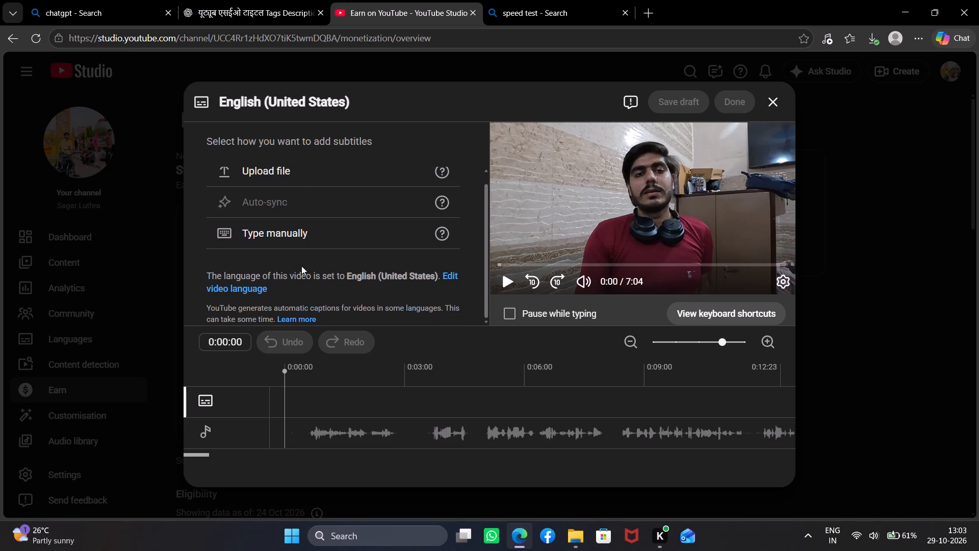
pyautogui.scroll(-3, 323, 224)
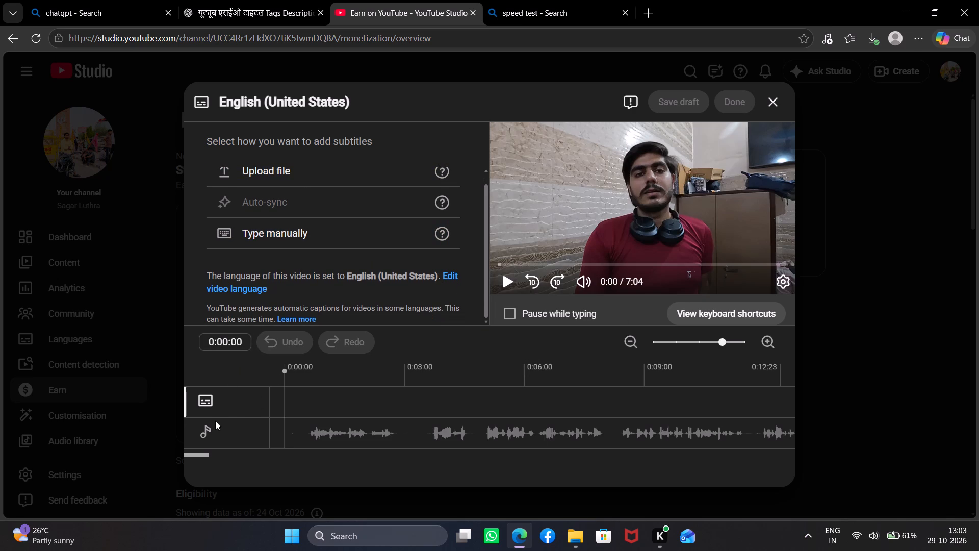
pyautogui.click(215, 421)
pyautogui.click(203, 404)
pyautogui.click(500, 286)
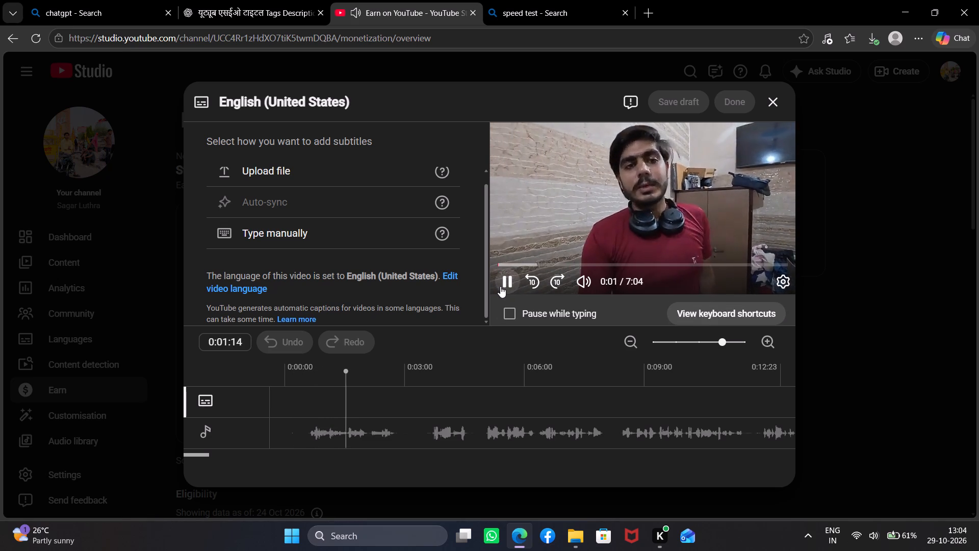
pyautogui.click(500, 286)
pyautogui.scroll(3, 329, 260)
pyautogui.scroll(-3, 345, 226)
pyautogui.scroll(2, 345, 226)
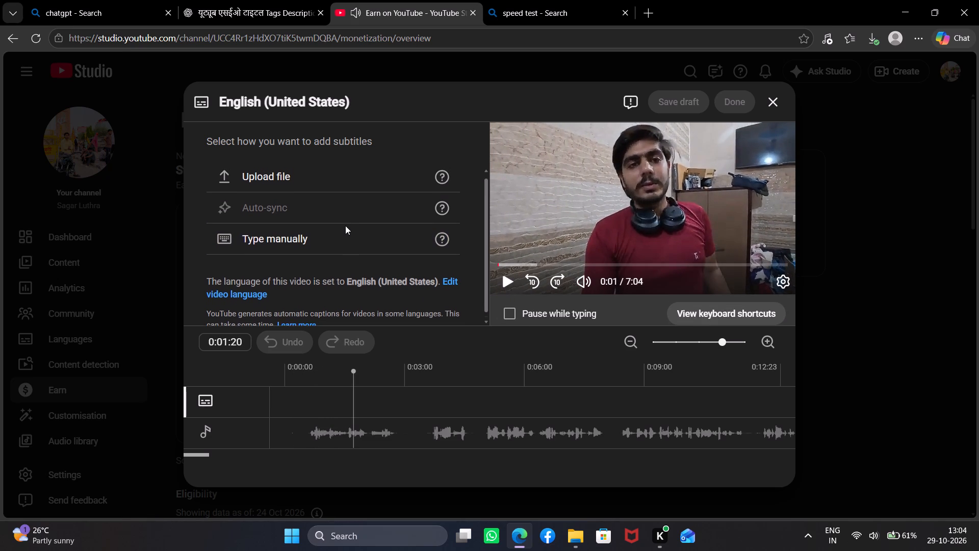
pyautogui.scroll(-2, 345, 226)
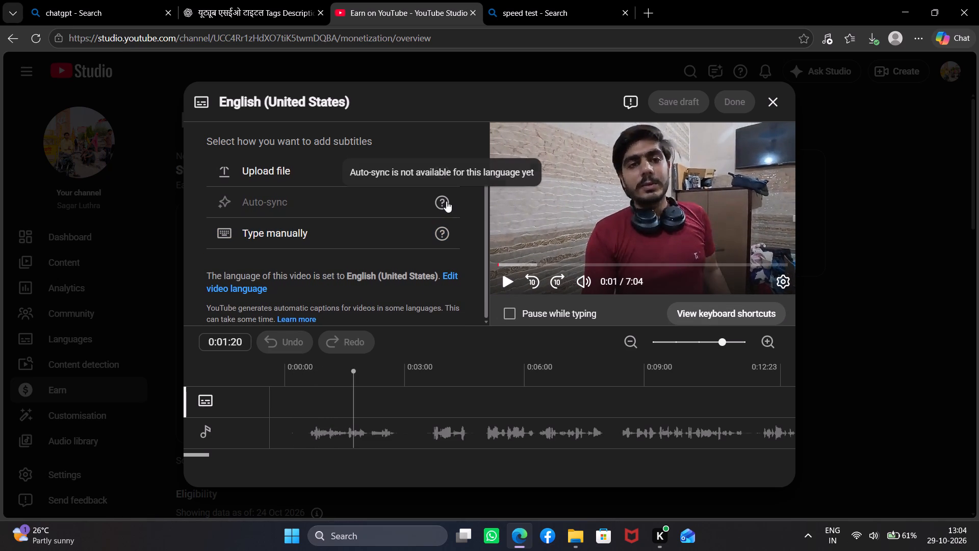
pyautogui.click(446, 201)
pyautogui.click(775, 99)
# Schedule the motovlogging setup video as public for 4 Nov 2026 at 10:30 and close the confirmation.
pyautogui.scroll(-5, 703, 315)
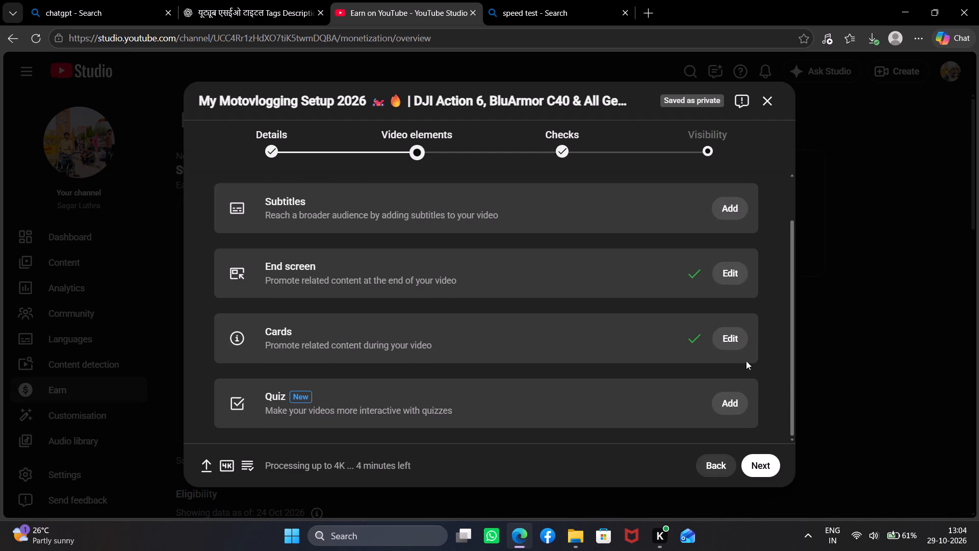
pyautogui.doubleClick(767, 458)
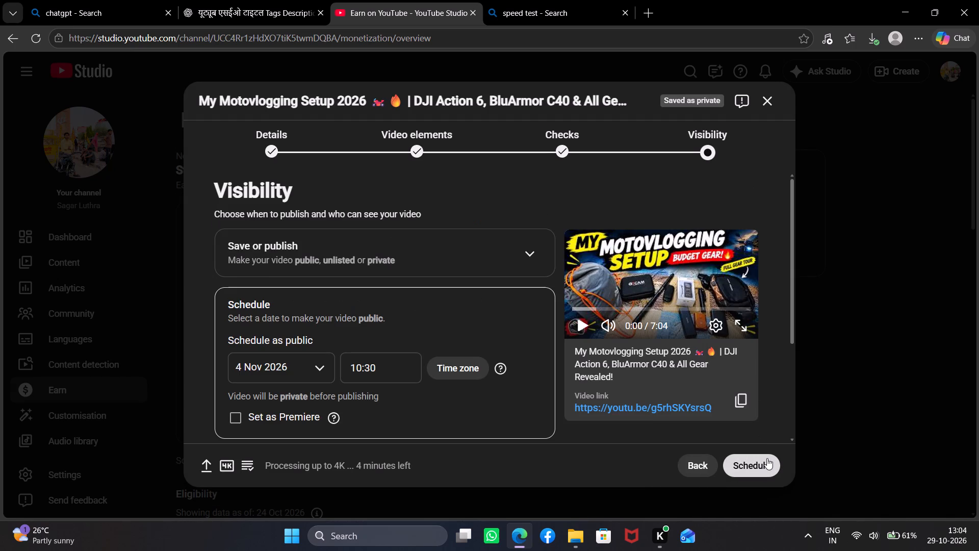
pyautogui.click(765, 460)
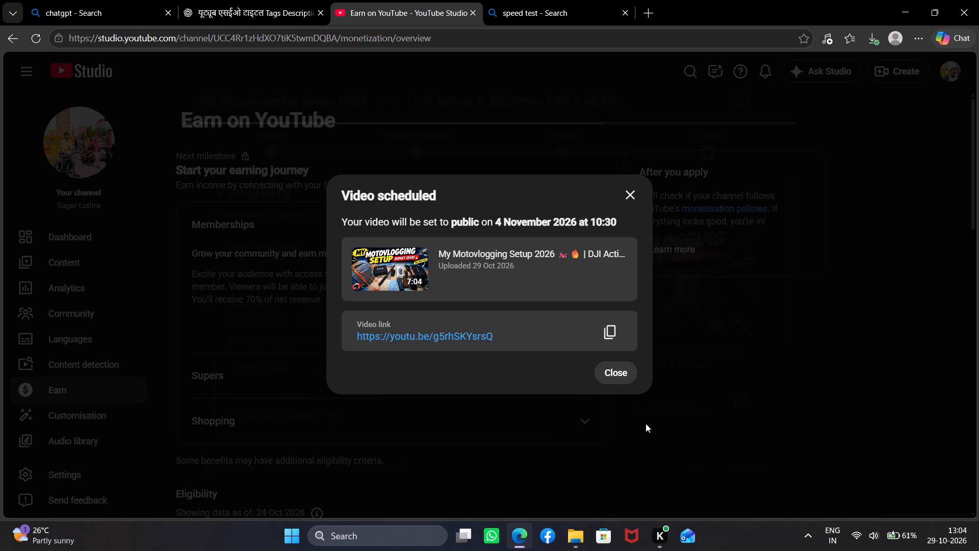
pyautogui.click(621, 373)
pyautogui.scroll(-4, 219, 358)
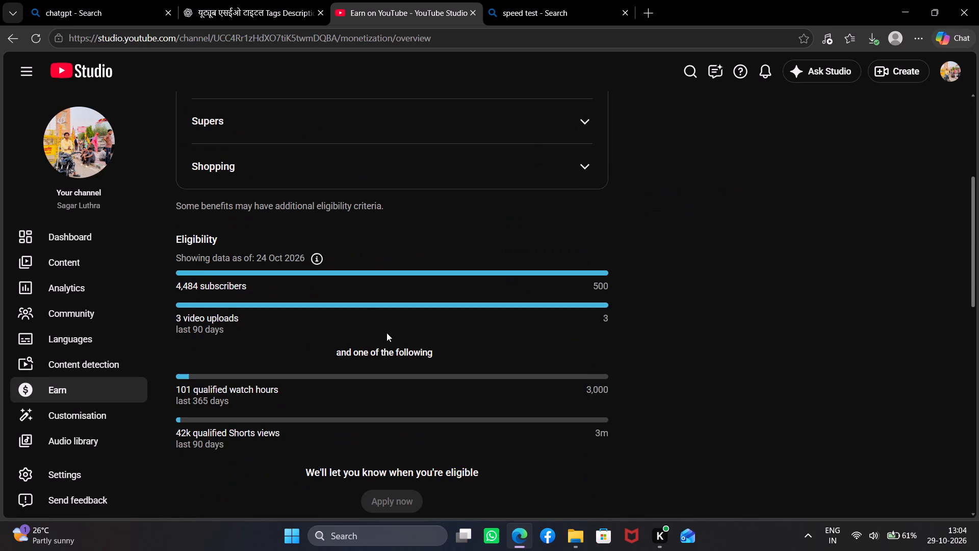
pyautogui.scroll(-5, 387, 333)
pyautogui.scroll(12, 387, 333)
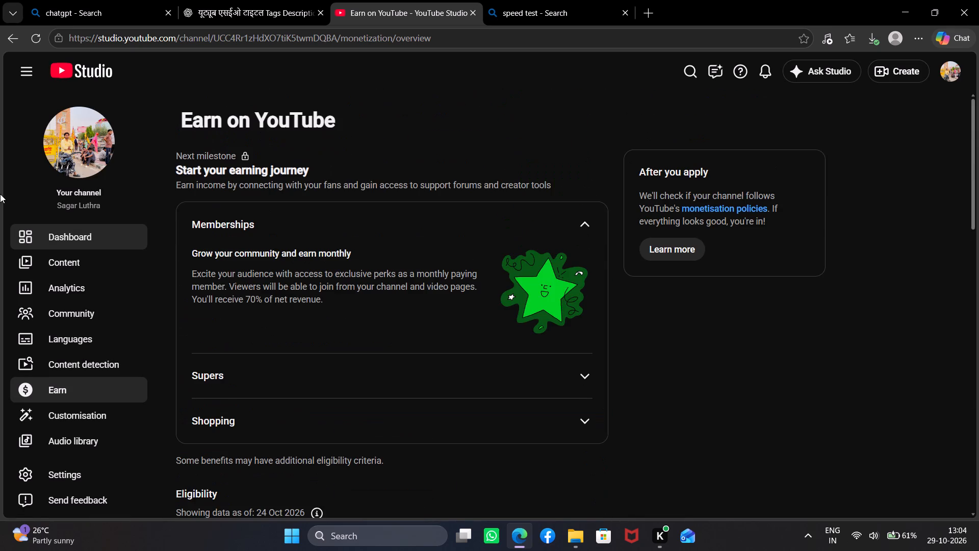
pyautogui.click(50, 234)
pyautogui.click(906, 73)
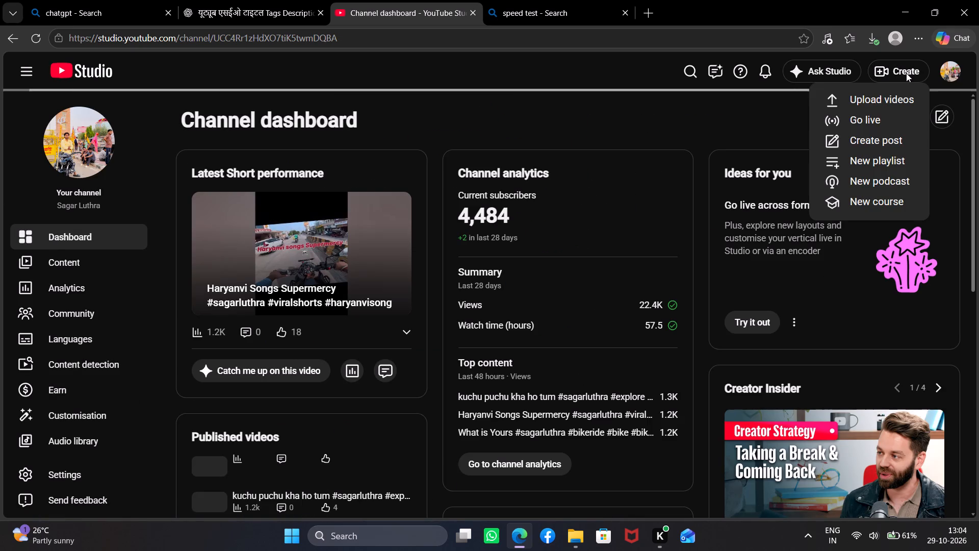
pyautogui.click(870, 96)
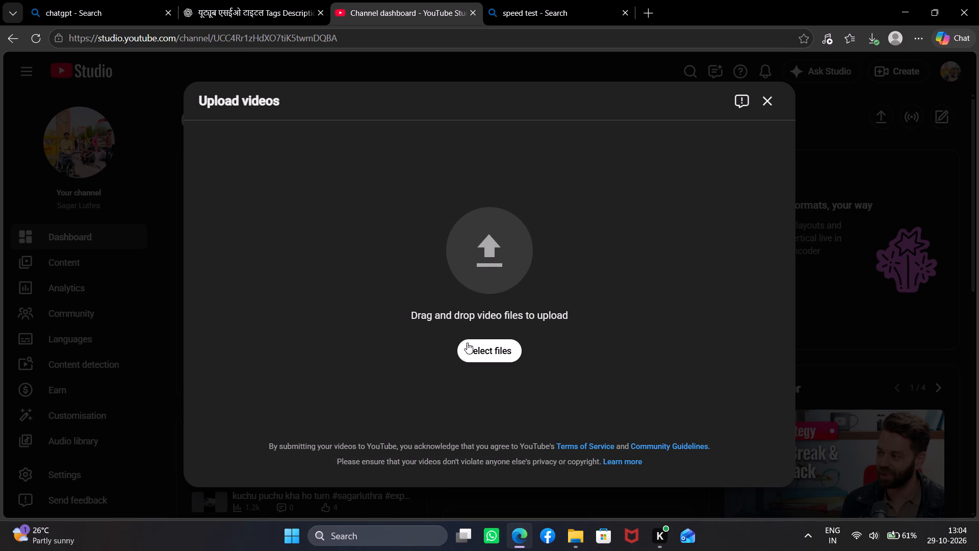
pyautogui.click(496, 344)
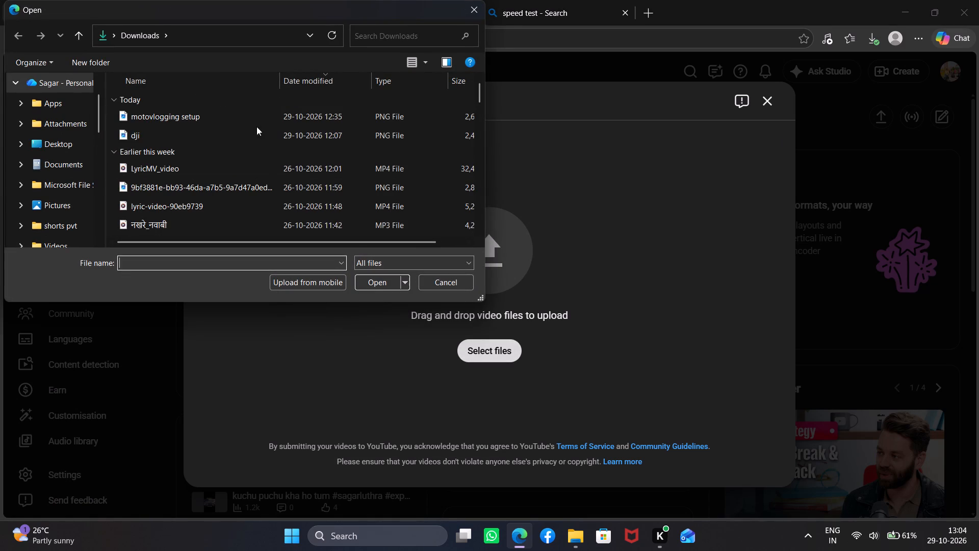
pyautogui.scroll(-6, 63, 188)
pyautogui.scroll(2, 59, 195)
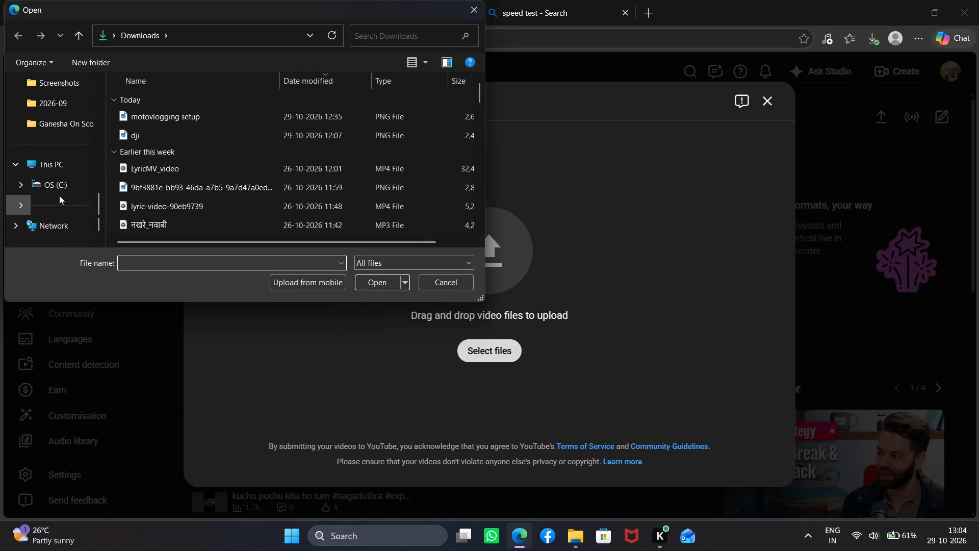
pyautogui.click(62, 186)
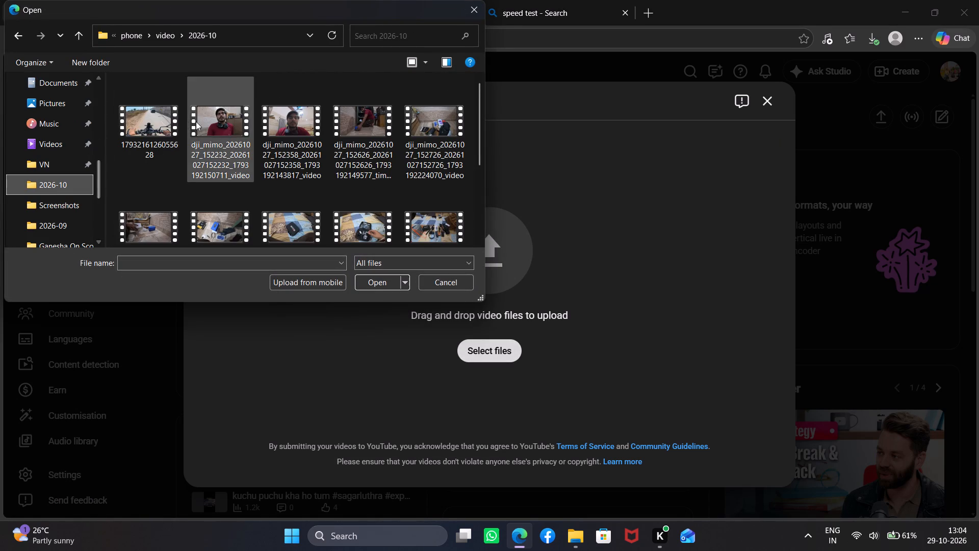
pyautogui.click(166, 115)
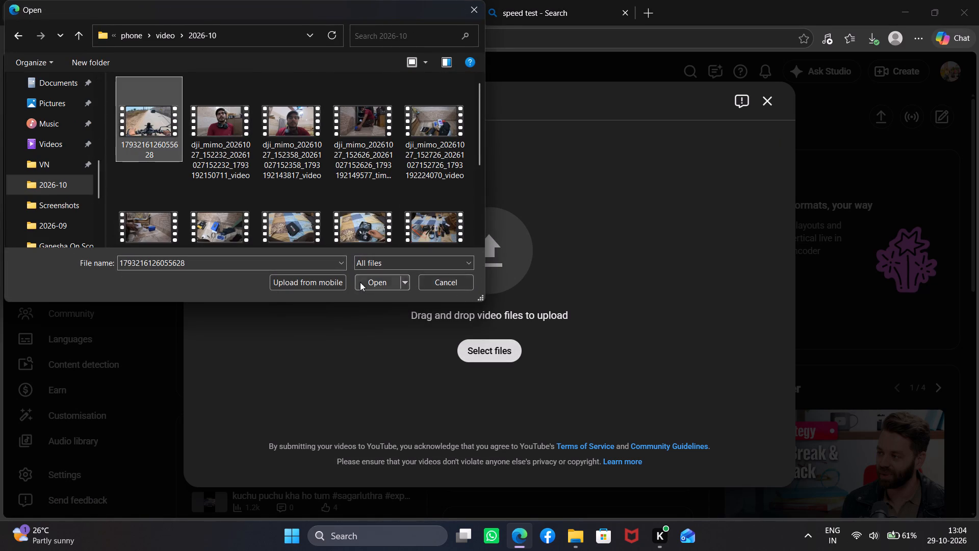
pyautogui.click(360, 282)
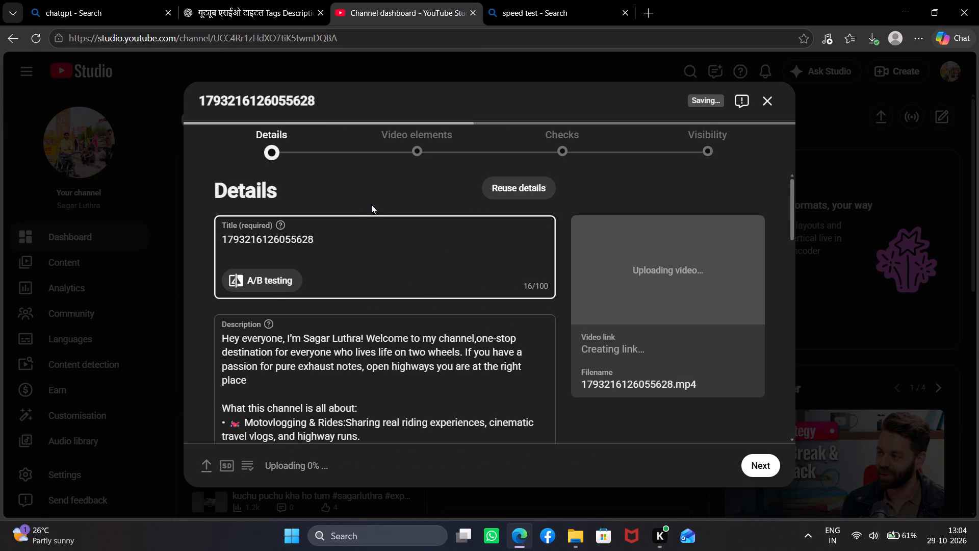
pyautogui.click(272, 289)
pyautogui.click(222, 16)
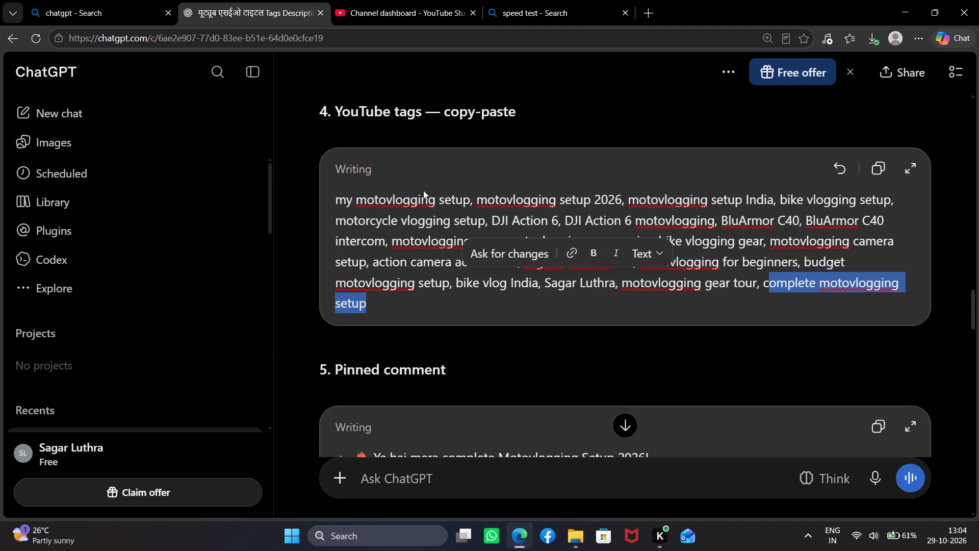
pyautogui.scroll(1, 472, 259)
pyautogui.scroll(-12, 480, 274)
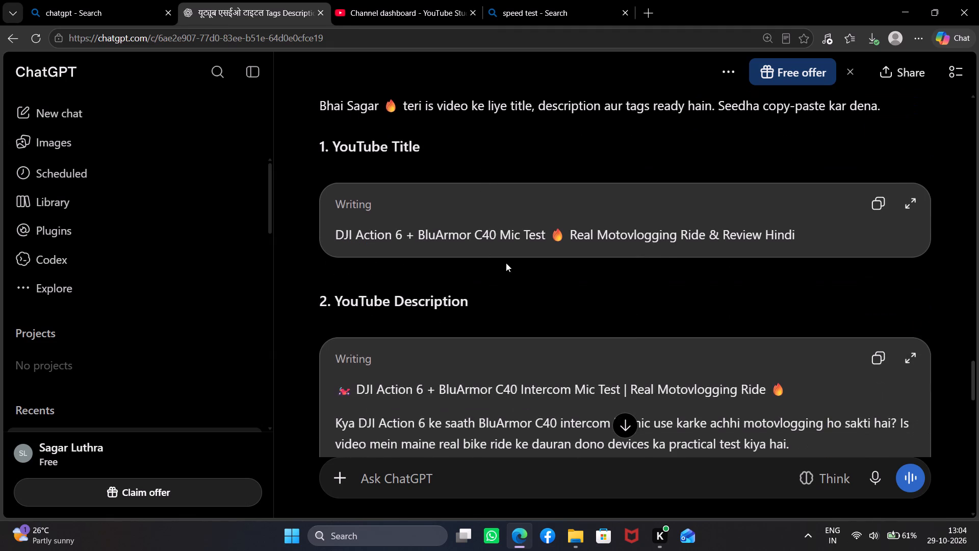